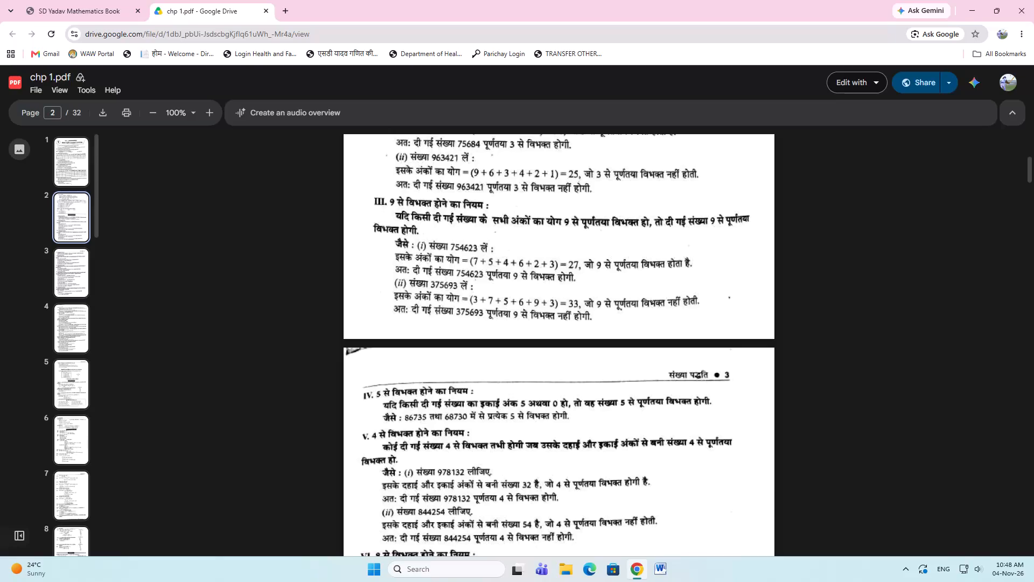
Close the browser showing chp 1.pdf and return to the desktop.
{"action": "scroll", "coordinate": [385, 179], "scroll_direction": "down", "scroll_amount": 2}
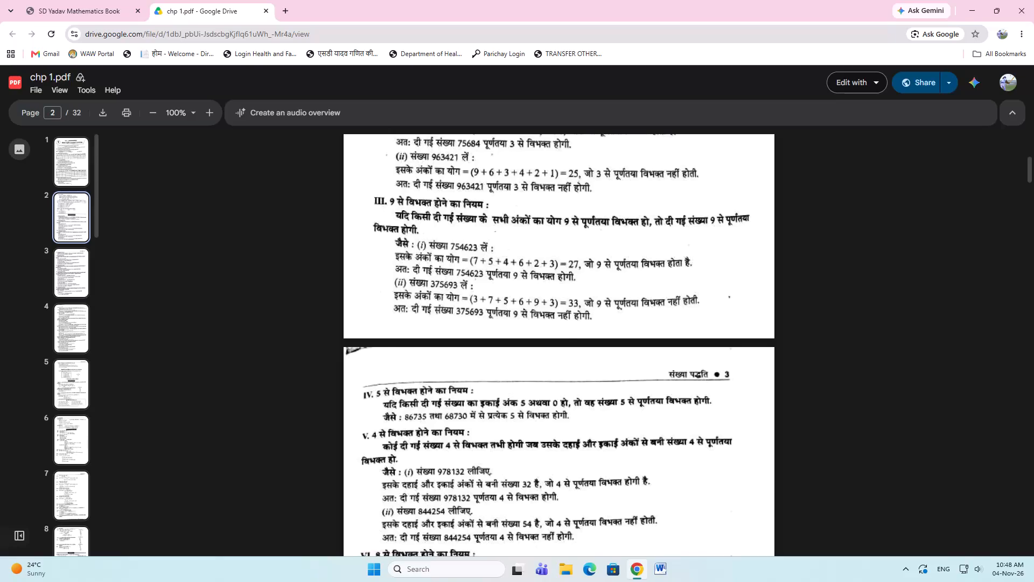
{"action": "scroll", "coordinate": [385, 179], "scroll_direction": "down", "scroll_amount": 7}
{"action": "left_click", "coordinate": [1032, 4]}
{"action": "right_click", "coordinate": [531, 78]}
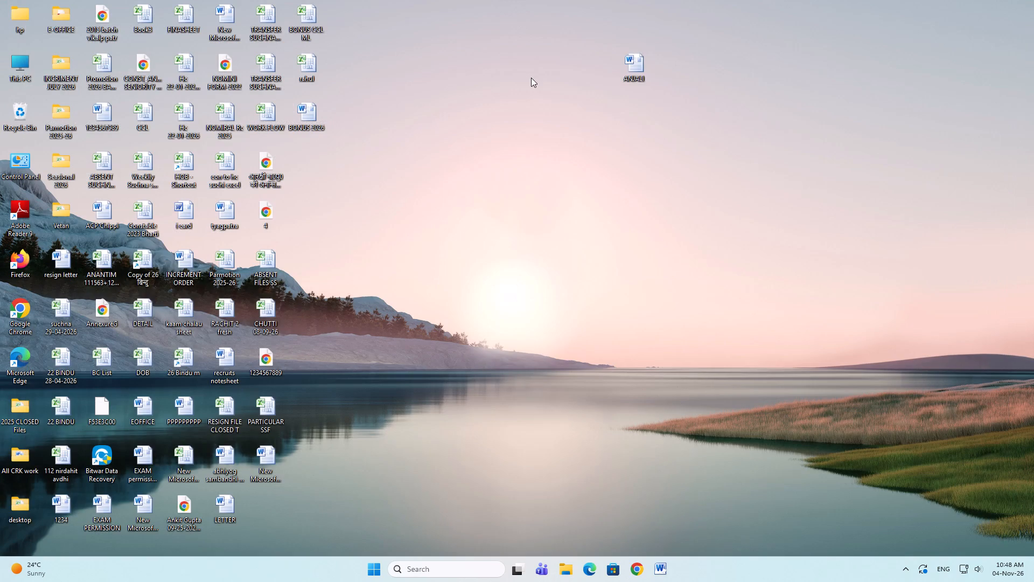
{"action": "left_click", "coordinate": [552, 126]}
Open the BONUS 2026 document from the desktop, dismissing the Office activation wizard.
{"action": "double_click", "coordinate": [313, 121]}
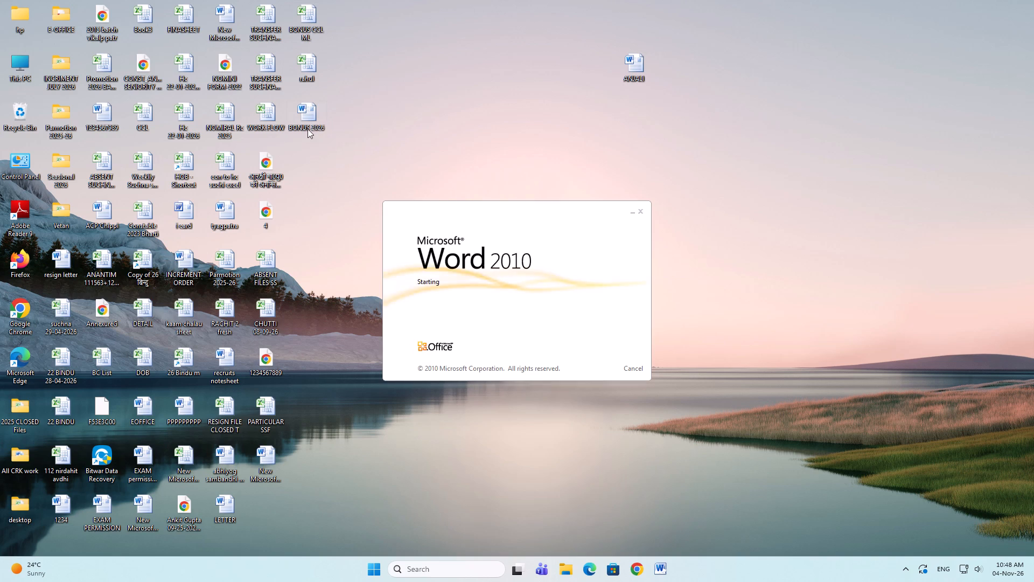
{"action": "scroll", "coordinate": [396, 347], "scroll_direction": "down", "scroll_amount": 12}
{"action": "scroll", "coordinate": [399, 336], "scroll_direction": "up", "scroll_amount": 5}
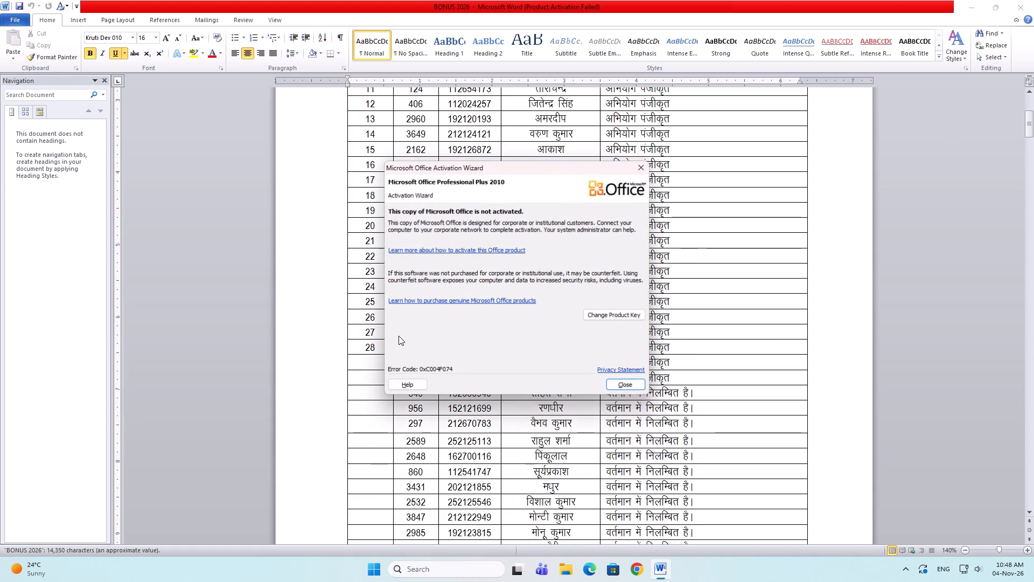
{"action": "left_click", "coordinate": [632, 386]}
{"action": "scroll", "coordinate": [537, 339], "scroll_direction": "up", "scroll_amount": 7}
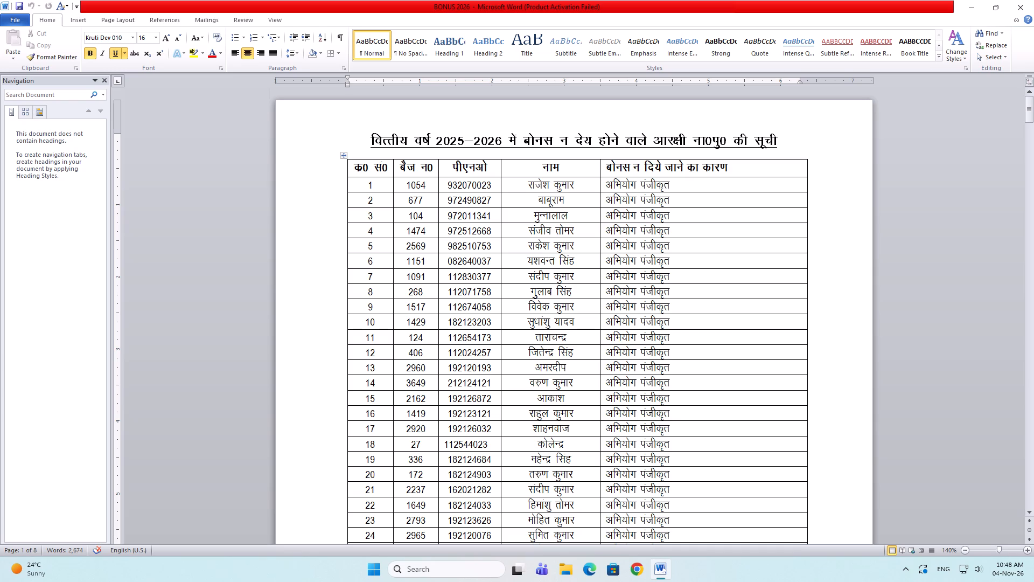
Read through the list of constables not due a 2025-2026 bonus, down to the 19.01.2026 entries on page 2.
{"action": "scroll", "coordinate": [432, 361], "scroll_direction": "down", "scroll_amount": 6}
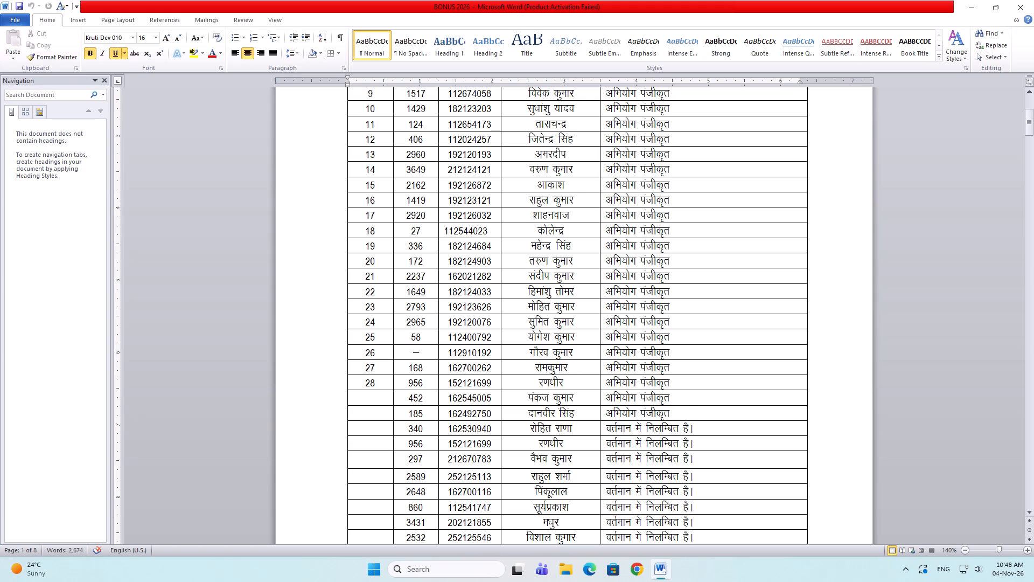
{"action": "scroll", "coordinate": [456, 294], "scroll_direction": "down", "scroll_amount": 7}
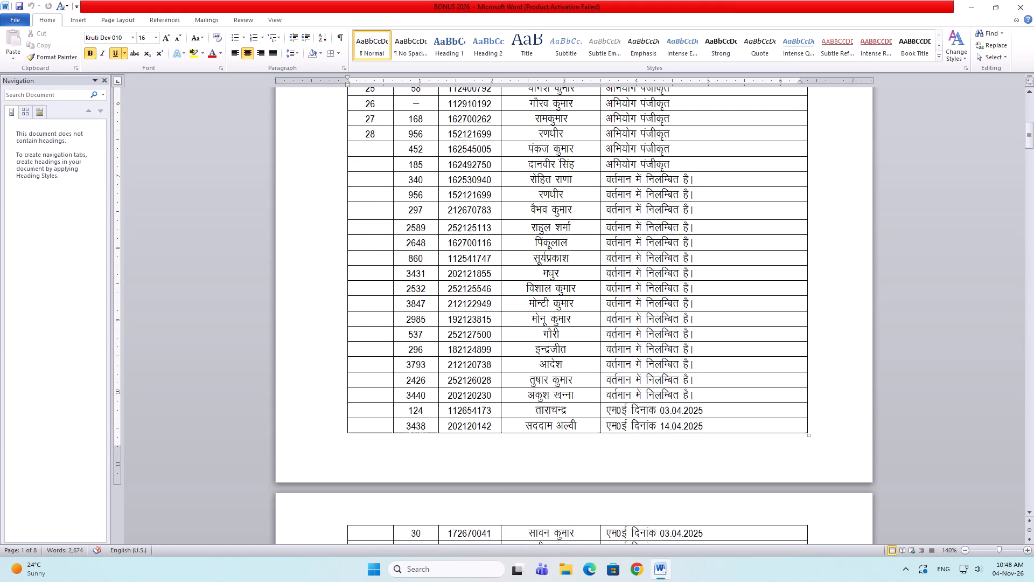
{"action": "scroll", "coordinate": [469, 307], "scroll_direction": "down", "scroll_amount": 5}
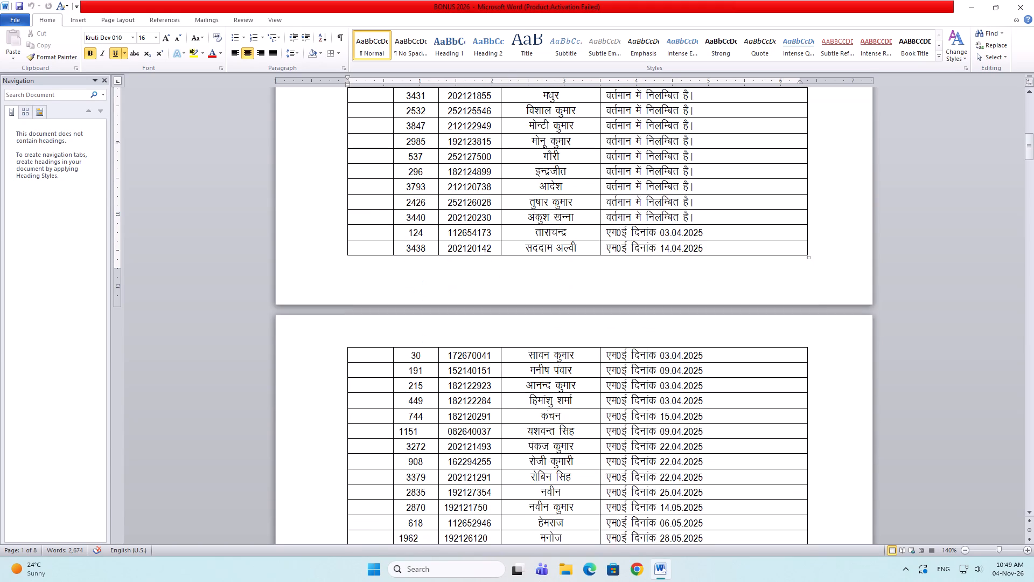
{"action": "left_click", "coordinate": [527, 355]}
{"action": "key", "text": "Down"}
{"action": "key", "text": "Down"}
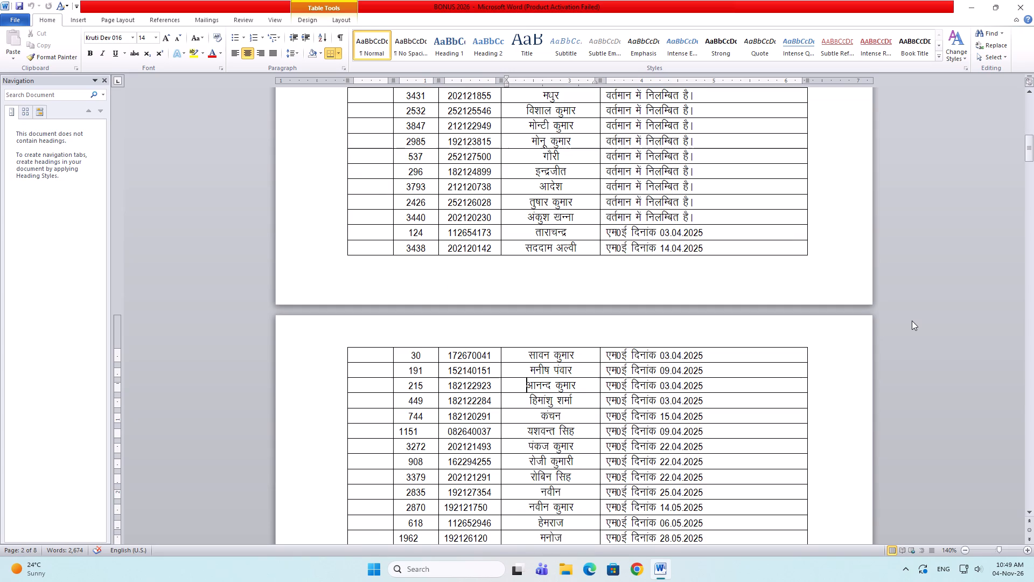
{"action": "key", "text": "Down"}
{"action": "key", "text": "Down"}
{"action": "key", "text": "Down"}
{"action": "key", "text": "Down"}
{"action": "key", "text": "Down"}
{"action": "key", "text": "Down"}
{"action": "key", "text": "Down"}
{"action": "key", "text": "Down"}
{"action": "key", "text": "Down"}
{"action": "key", "text": "Down"}
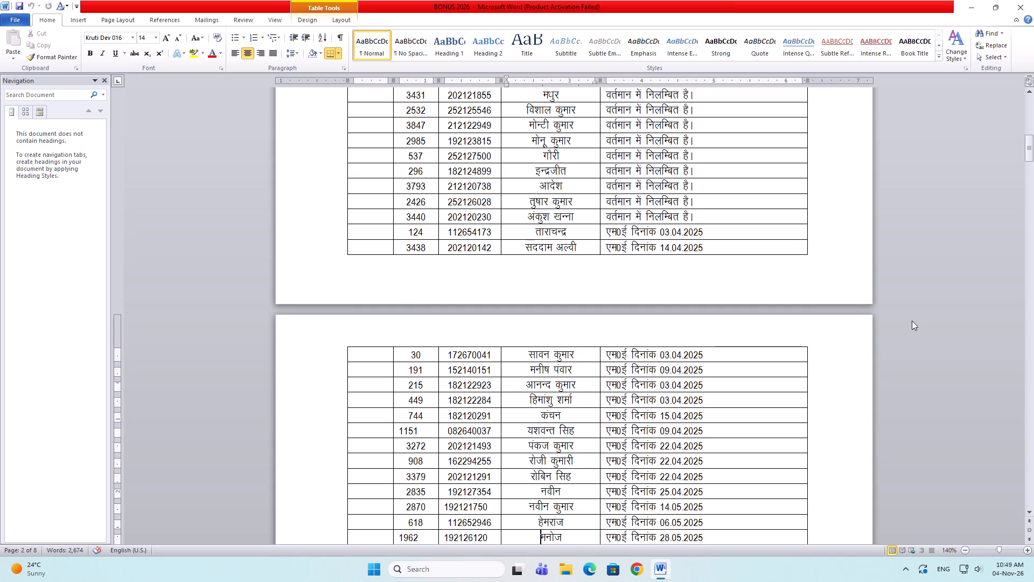
{"action": "key", "text": "Down"}
{"action": "key", "text": "Down"}
{"action": "key", "text": "Down"}
{"action": "key", "text": "Down"}
{"action": "key", "text": "Down"}
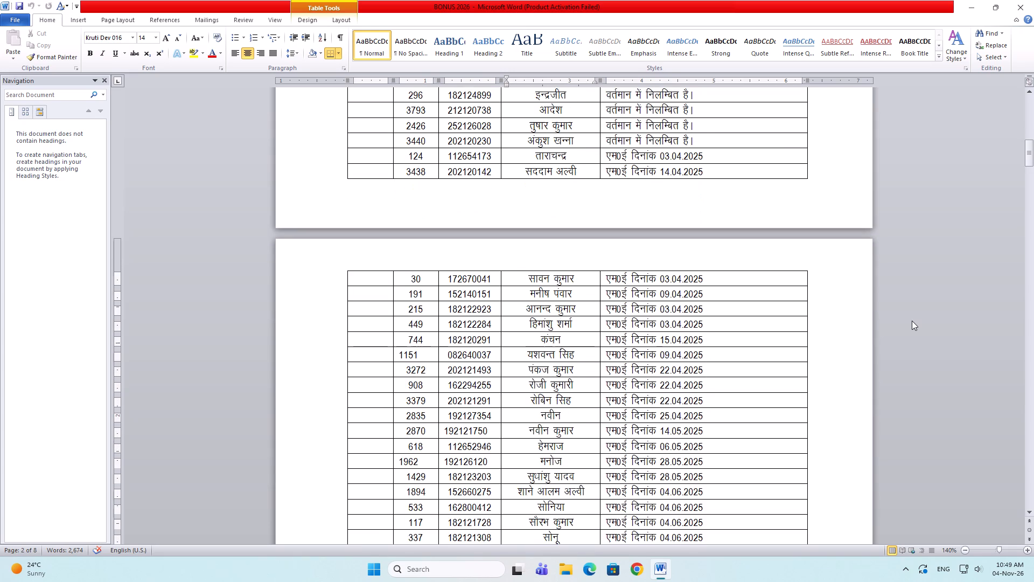
{"action": "key", "text": "Down"}
{"action": "key", "text": "Down"}
{"action": "key", "text": "Down"}
{"action": "key", "text": "Down"}
{"action": "key", "text": "Down"}
{"action": "key", "text": "Down"}
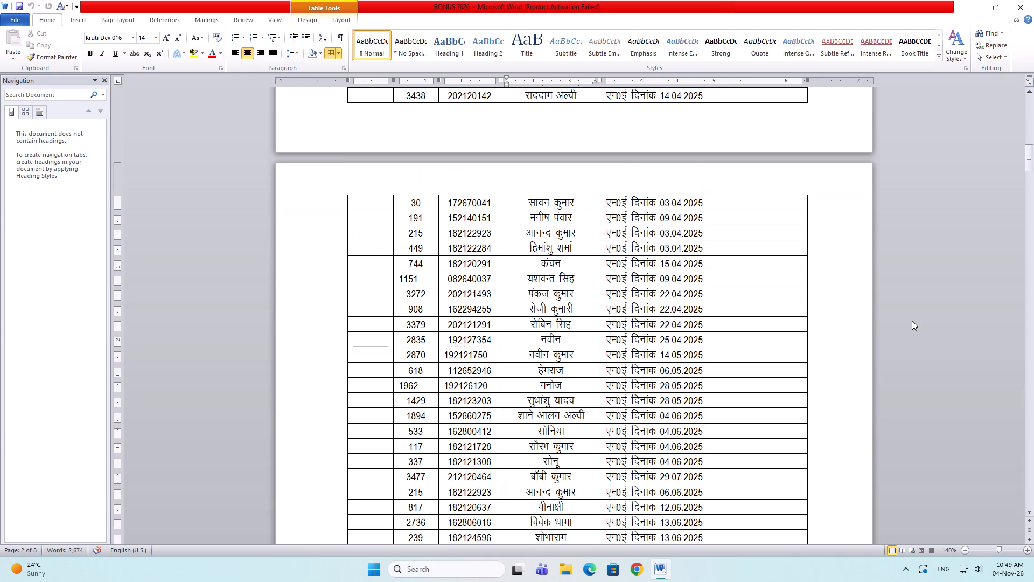
{"action": "key", "text": "Down"}
{"action": "key", "text": "Down"}
{"action": "key", "text": "Down"}
{"action": "key", "text": "Down"}
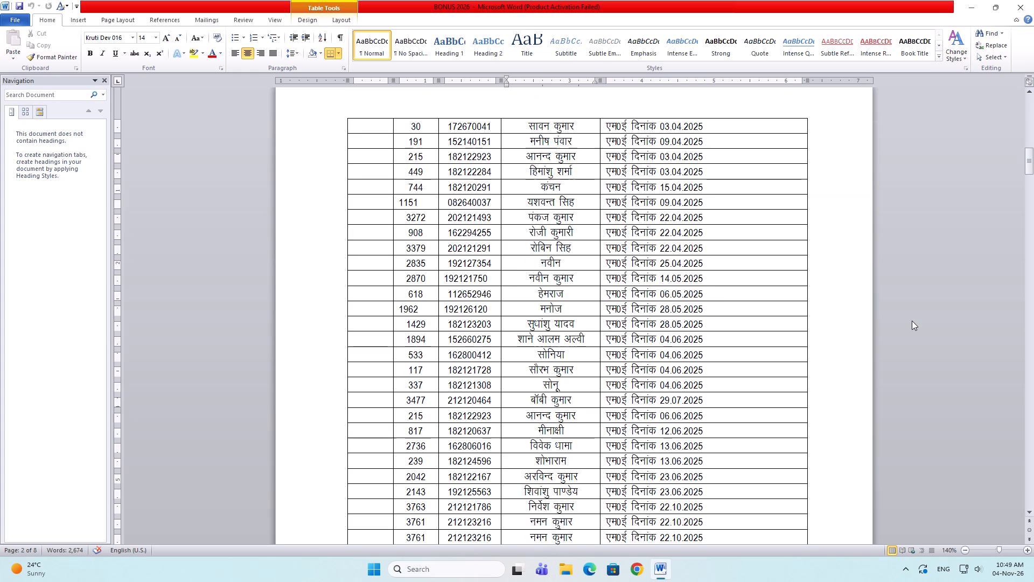
{"action": "key", "text": "Down"}
{"action": "key", "text": "Down"}
{"action": "key", "text": "Down"}
{"action": "key", "text": "Down"}
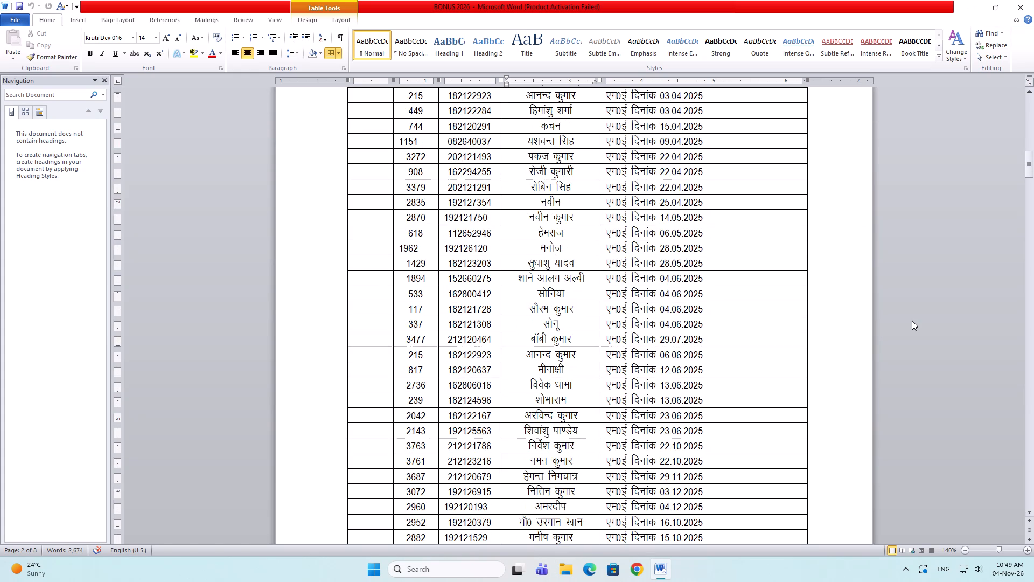
{"action": "key", "text": "Down"}
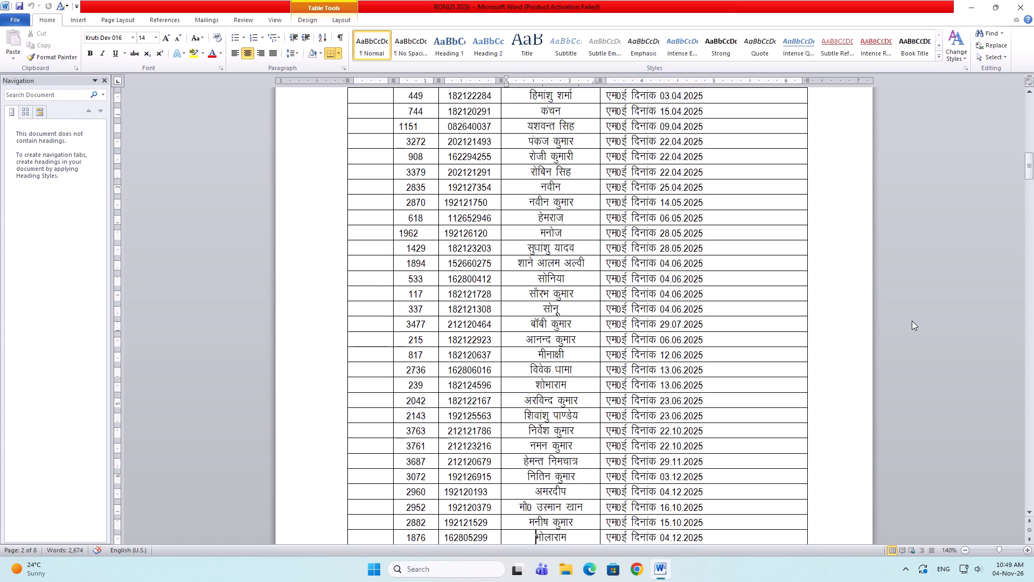
{"action": "key", "text": "Down"}
{"action": "key", "text": "Down"}
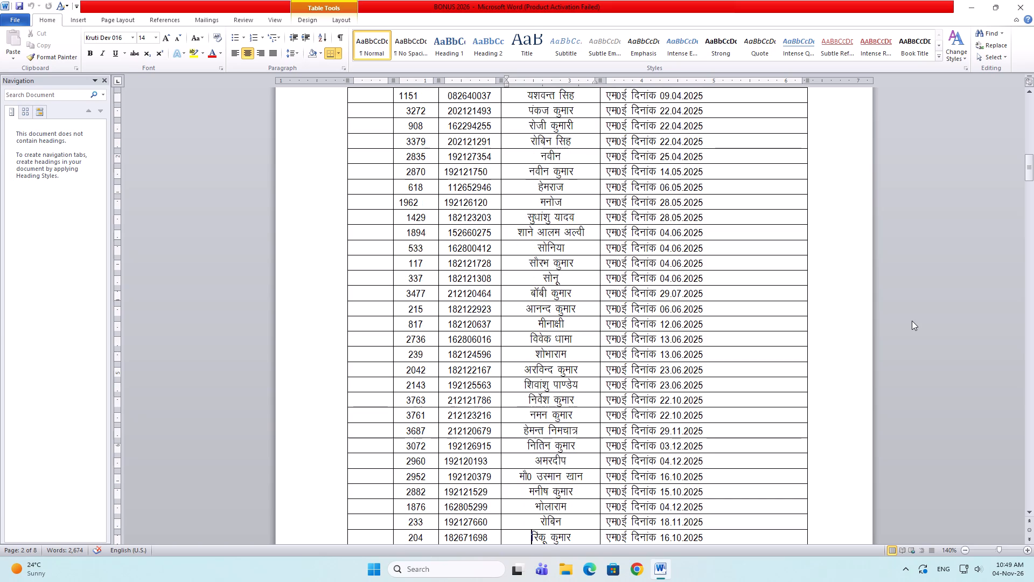
{"action": "key", "text": "Down"}
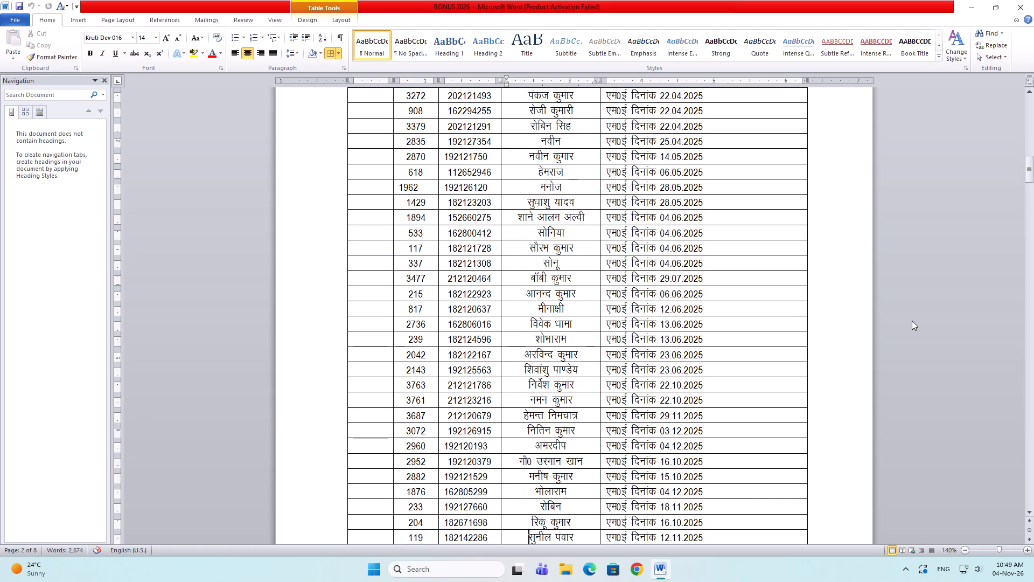
{"action": "key", "text": "Down"}
{"action": "key", "text": "Down"}
{"action": "key", "text": "Down"}
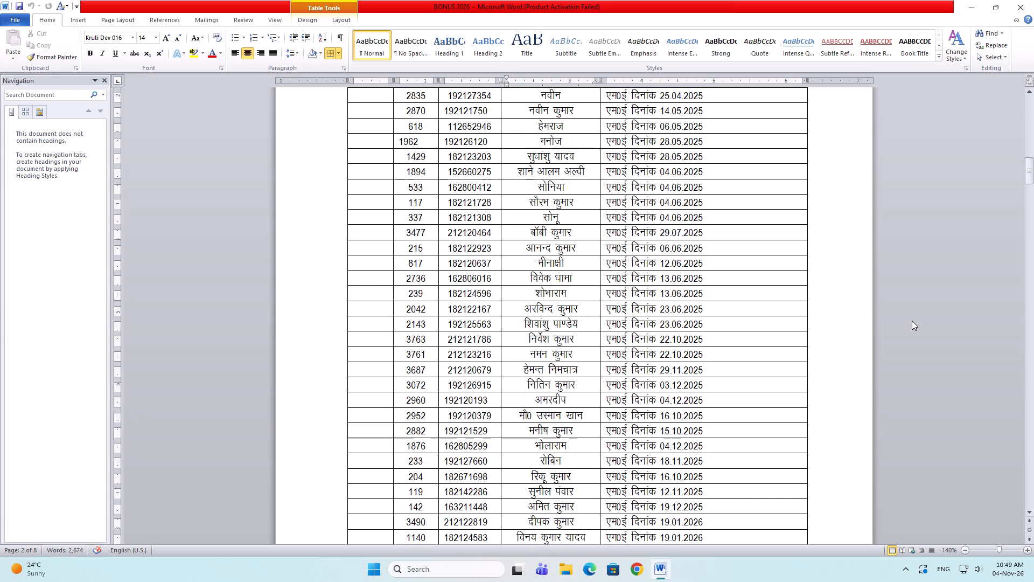
{"action": "key", "text": "Down"}
{"action": "key", "text": "Down"}
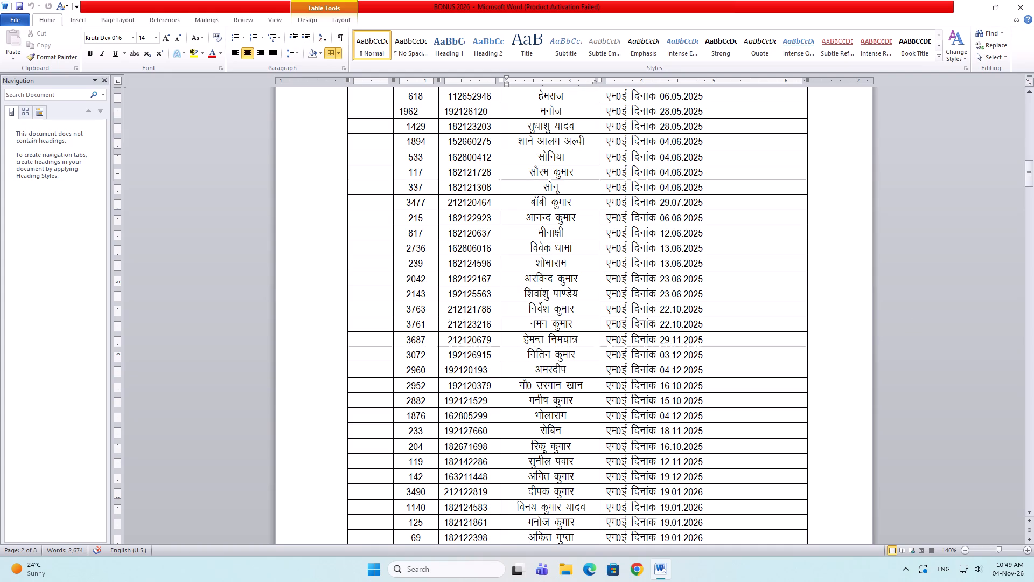
Select the entire second row dated 19.01.2026 on page 2 of the list.
{"action": "left_click_drag", "start_coordinate": [386, 507], "coordinate": [443, 508]}
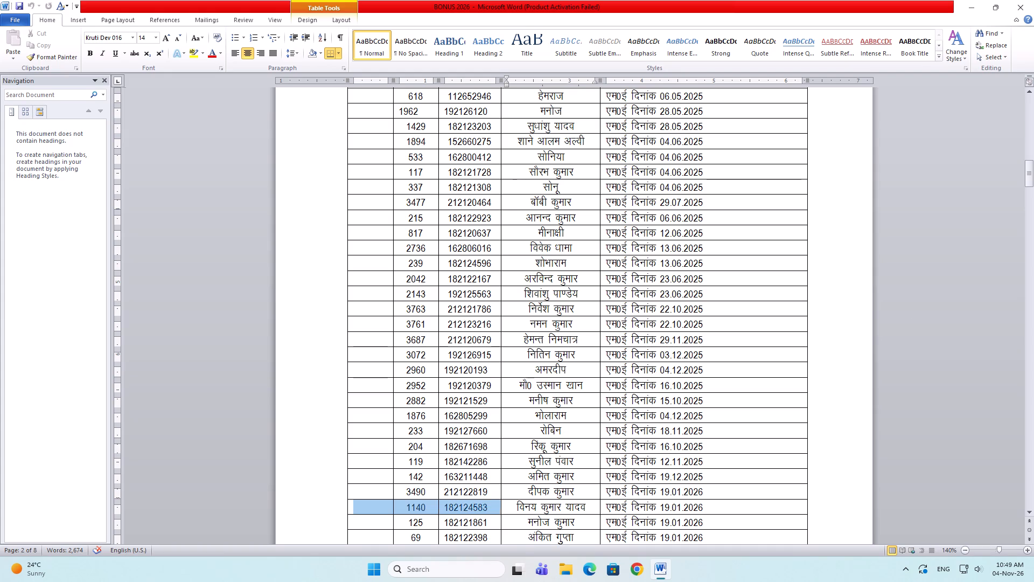
{"action": "left_click_drag", "start_coordinate": [443, 508], "coordinate": [632, 507]}
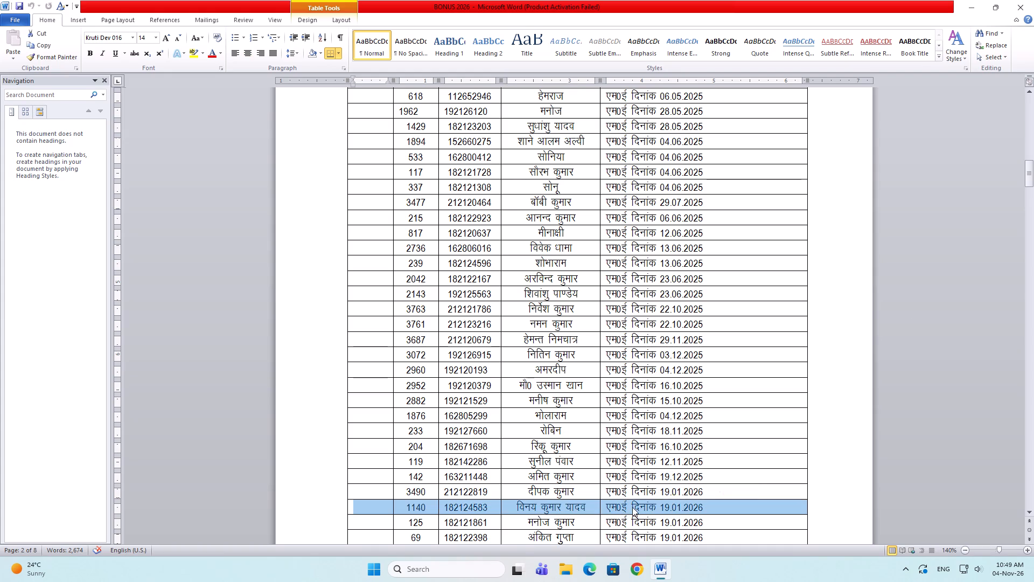
{"action": "key", "text": "ctrl+z"}
{"action": "key", "text": "ctrl+z"}
Open the PPPPPPPPP document from the desktop and add an empty row at the end of its table.
{"action": "left_click", "coordinate": [966, 2]}
{"action": "double_click", "coordinate": [191, 410]}
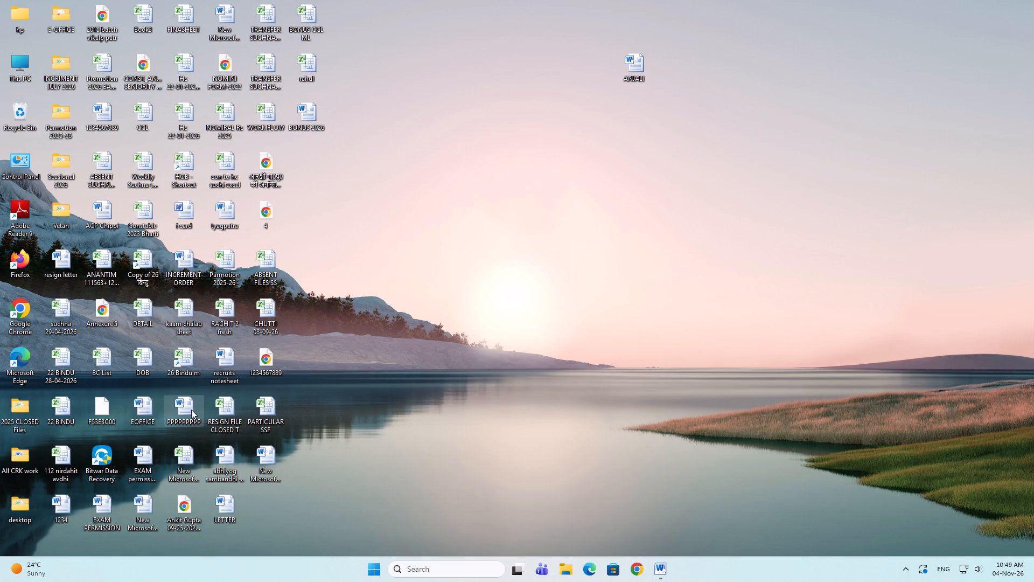
{"action": "scroll", "coordinate": [441, 400], "scroll_direction": "down", "scroll_amount": 12}
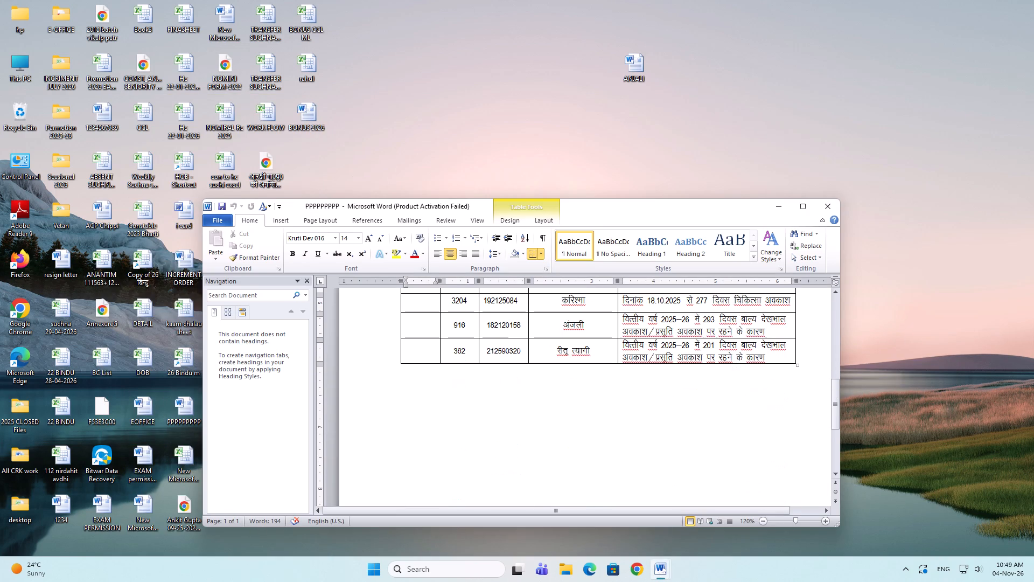
{"action": "left_click", "coordinate": [781, 362]}
{"action": "left_click", "coordinate": [781, 361]}
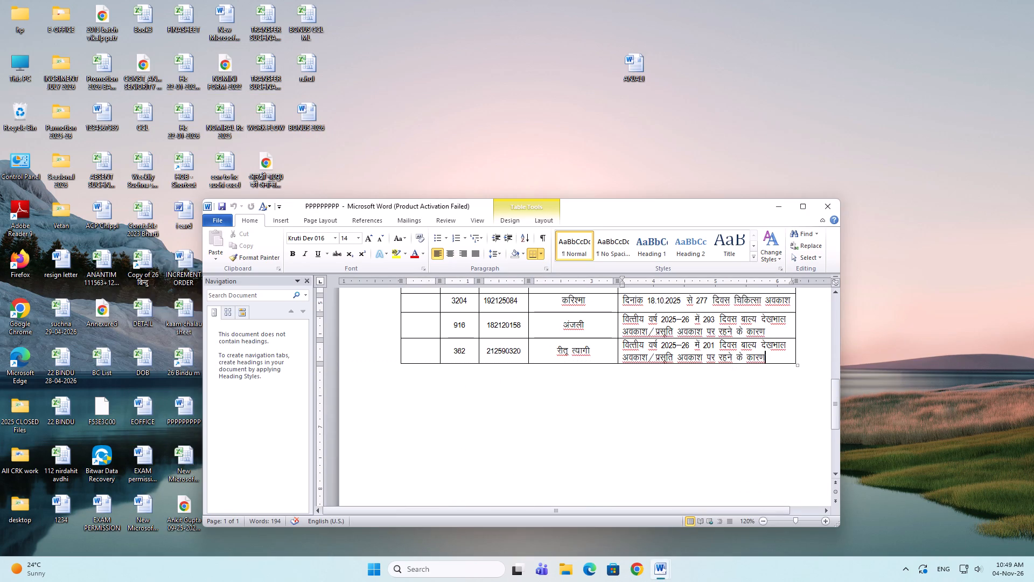
{"action": "key", "text": "Tab"}
{"action": "key", "text": "ctrl+v"}
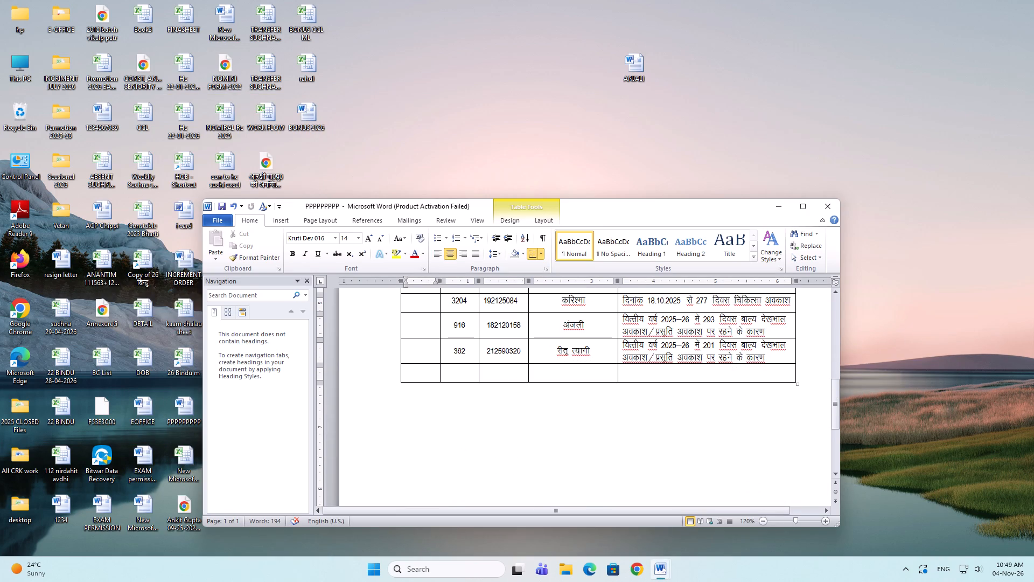
{"action": "key", "text": "ctrl+v"}
Move the contents of the selected BONUS 2026 row into the new last row of PPPPPPPPP, and save that document.
{"action": "key", "text": "alt+Tab"}
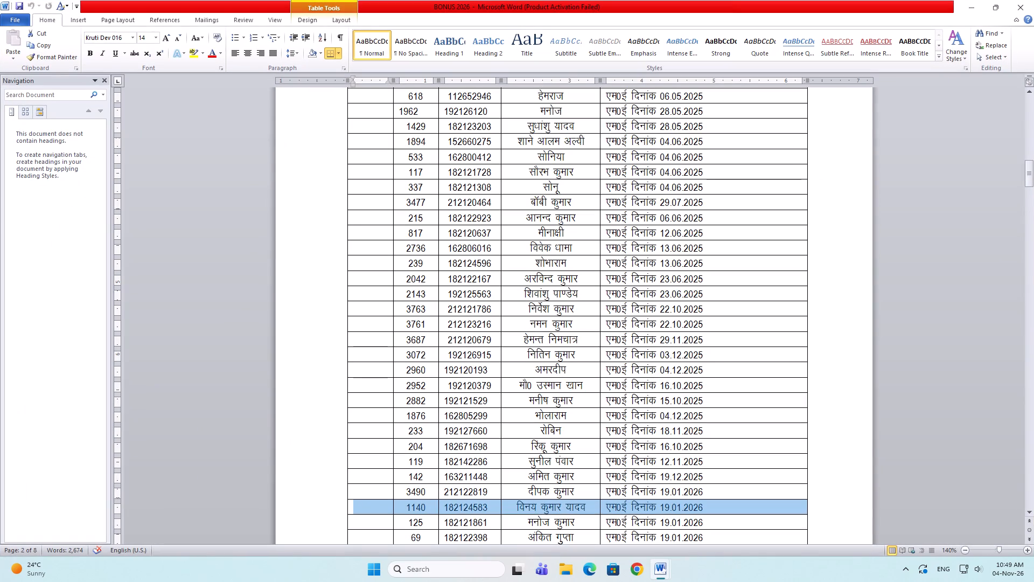
{"action": "key", "text": "ctrl+x"}
{"action": "key", "text": "alt+Tab"}
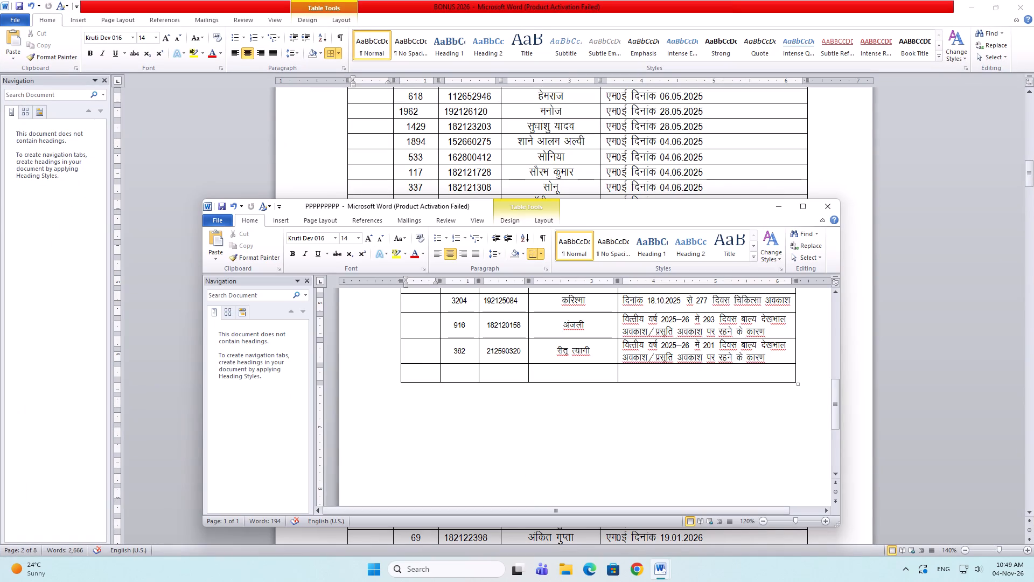
{"action": "key", "text": "ctrl+v"}
{"action": "key", "text": "ctrl+s"}
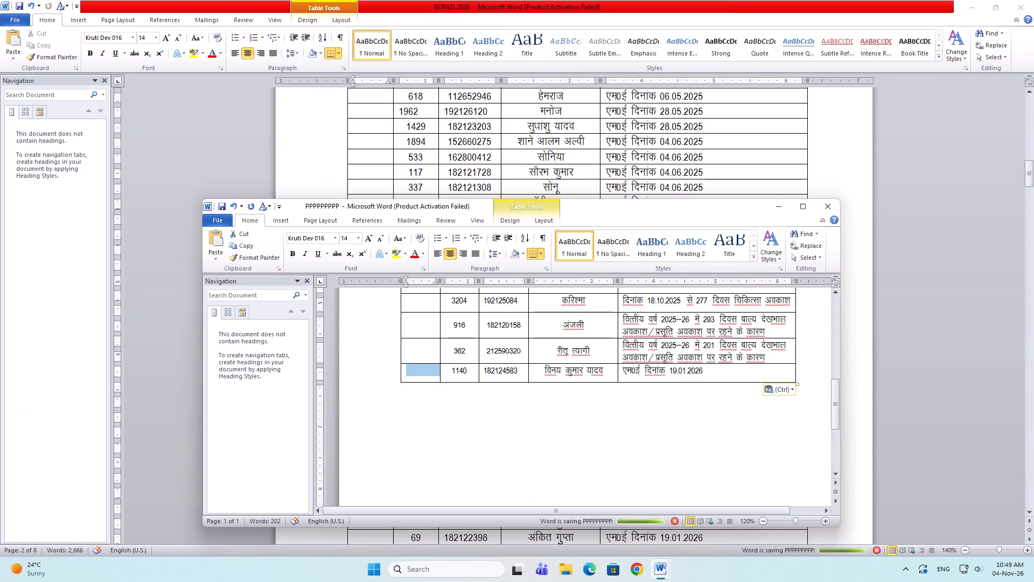
Switch back to BONUS 2026 and delete the emptied row among the 19.01.2026 entries on page 2.
{"action": "key", "text": "alt+Tab"}
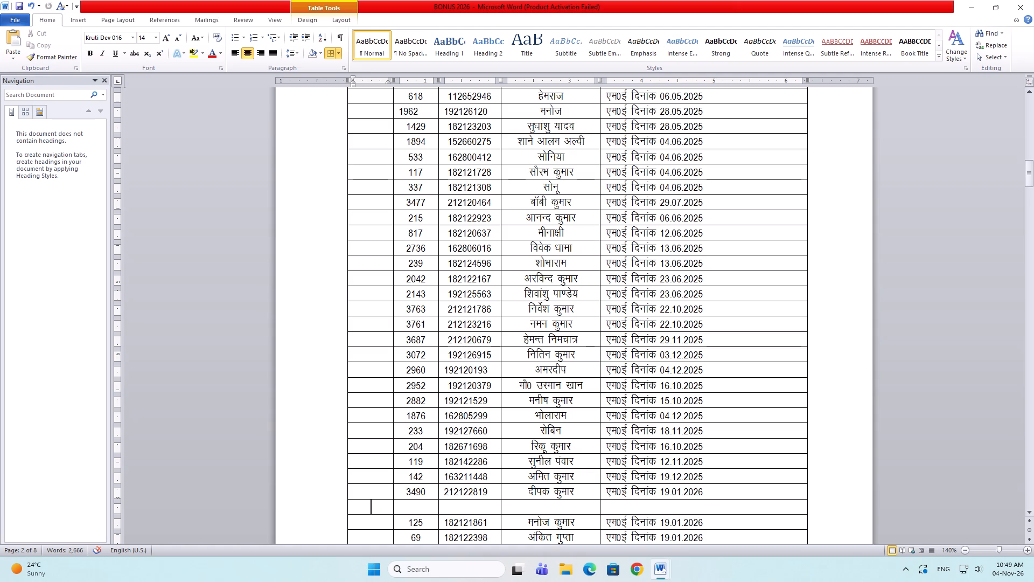
{"action": "left_click", "coordinate": [381, 506]}
{"action": "right_click", "coordinate": [381, 506]}
{"action": "left_click", "coordinate": [383, 505]}
{"action": "left_click", "coordinate": [366, 505]}
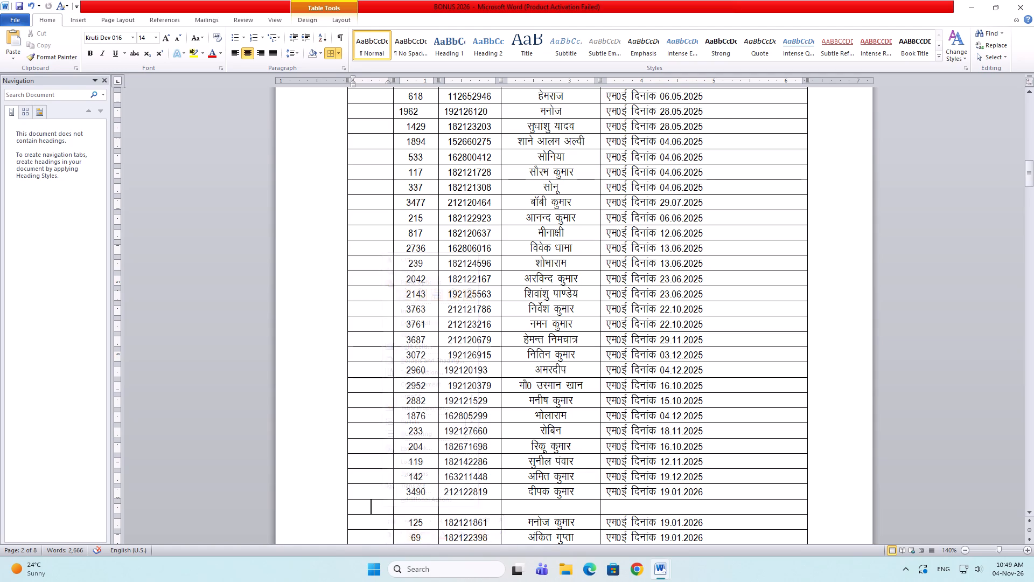
{"action": "left_click_drag", "start_coordinate": [366, 505], "coordinate": [639, 507]}
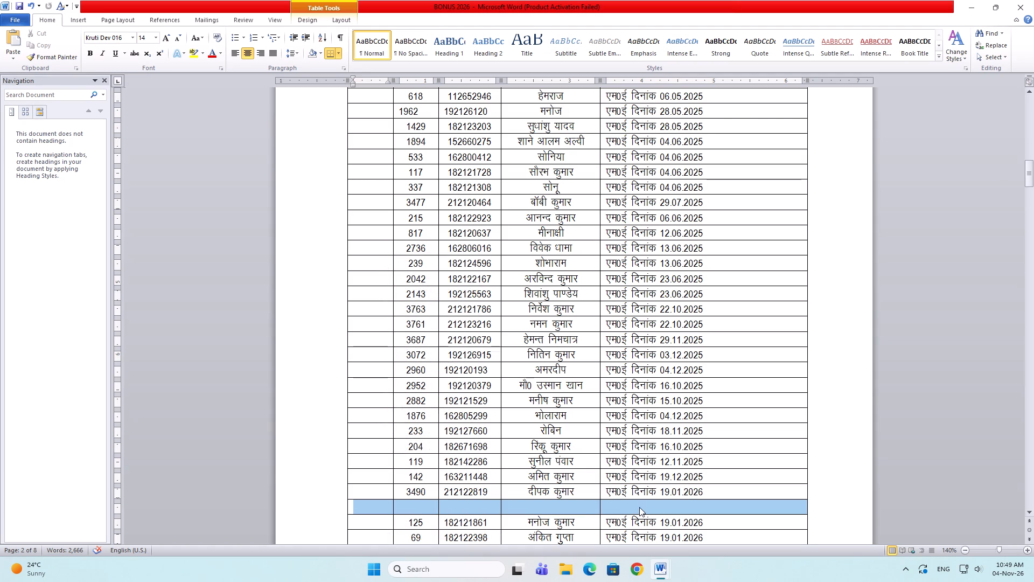
{"action": "right_click", "coordinate": [639, 507]}
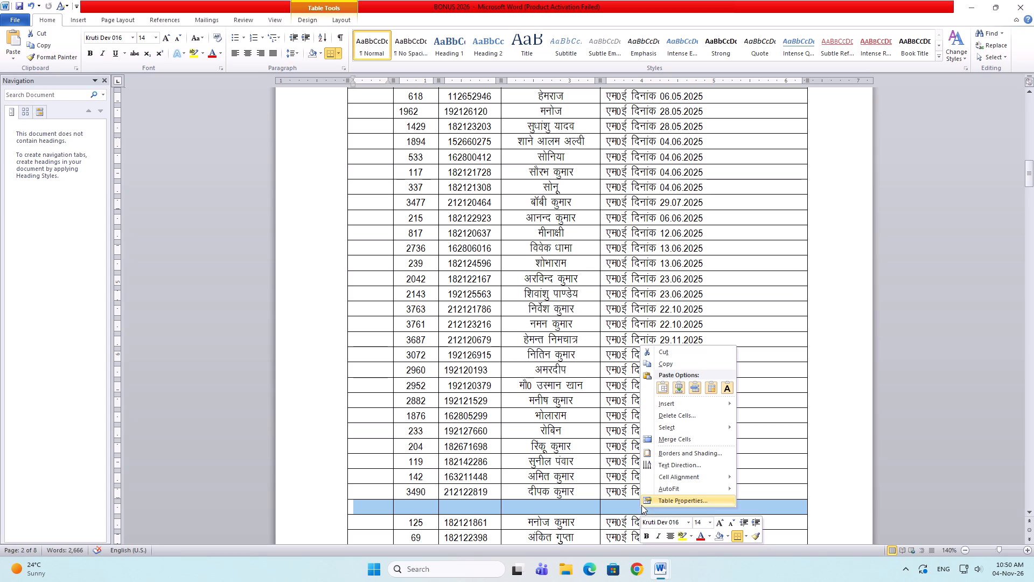
{"action": "left_click", "coordinate": [670, 415]}
{"action": "left_click", "coordinate": [493, 300]}
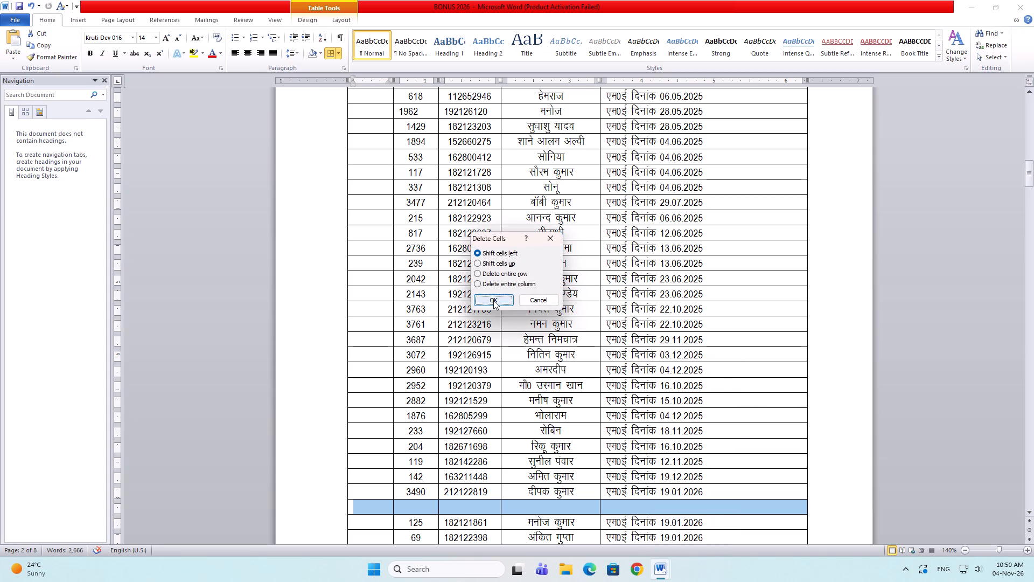
Enlarge the two number columns and the name column to 14 pt, from page 3's first childcare-leave row to page 7's last one.
{"action": "scroll", "coordinate": [479, 442], "scroll_direction": "down", "scroll_amount": 14}
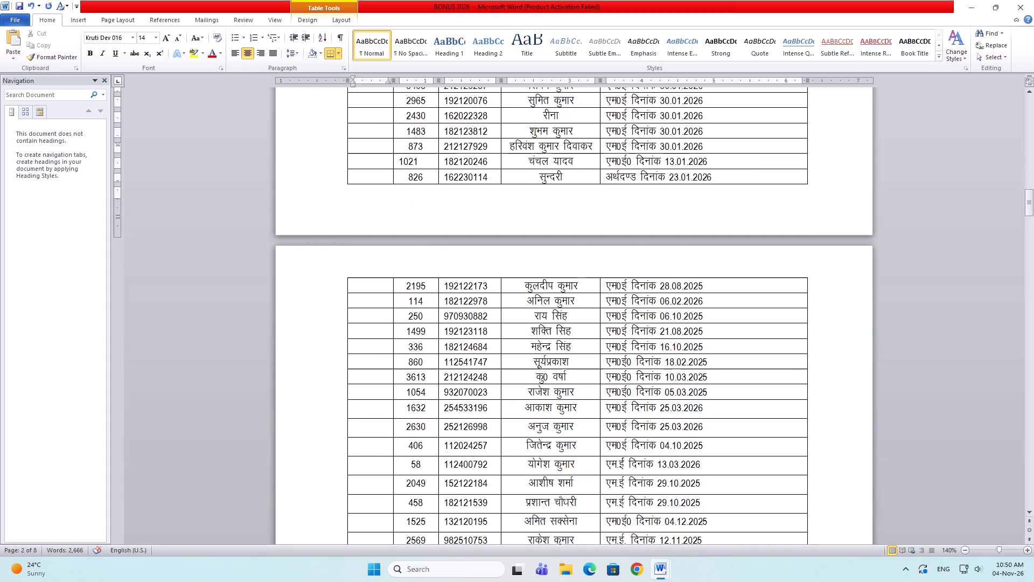
{"action": "scroll", "coordinate": [479, 438], "scroll_direction": "down", "scroll_amount": 3}
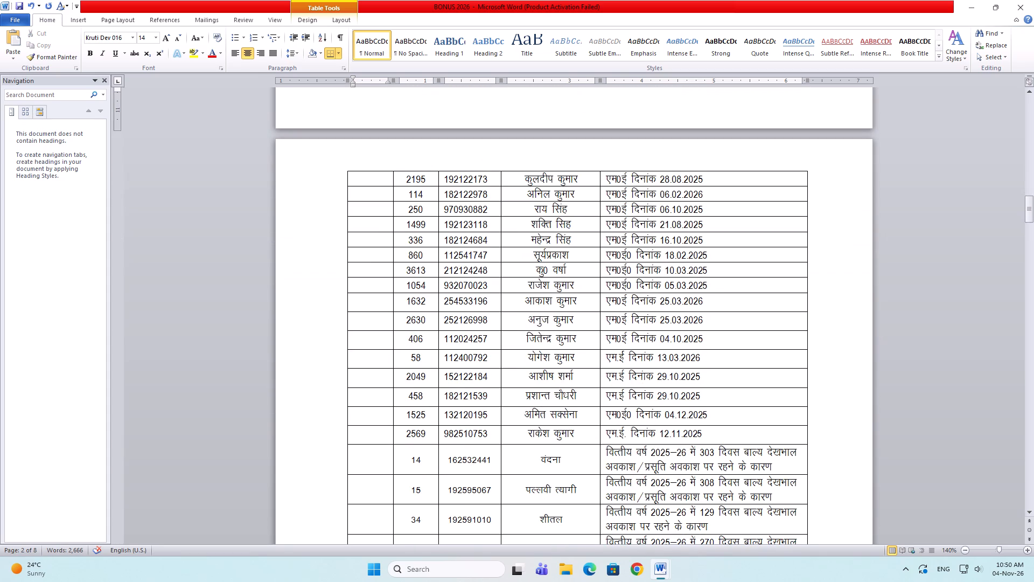
{"action": "scroll", "coordinate": [522, 472], "scroll_direction": "down", "scroll_amount": 5}
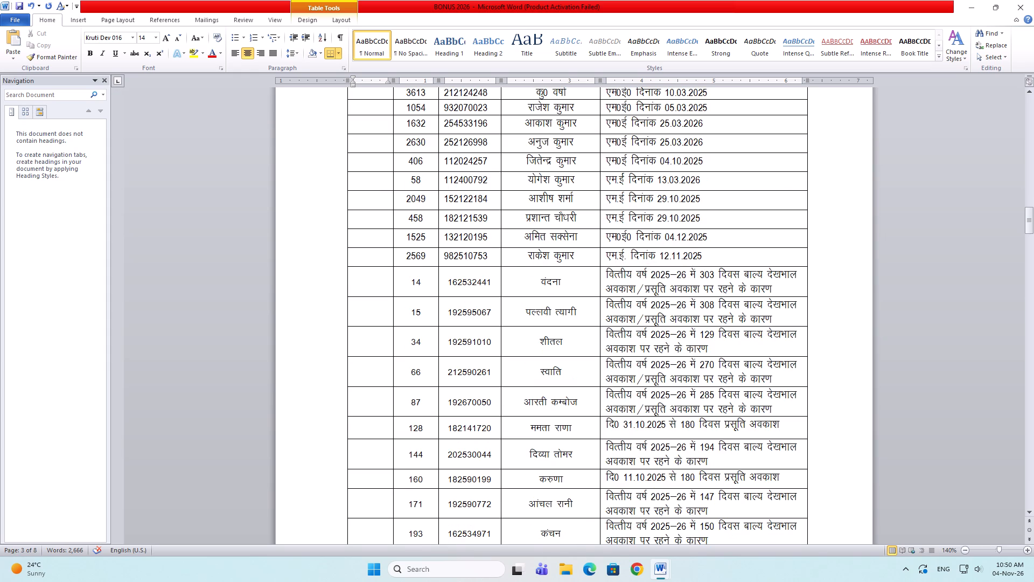
{"action": "left_click", "coordinate": [415, 287]}
{"action": "left_click", "coordinate": [415, 255]}
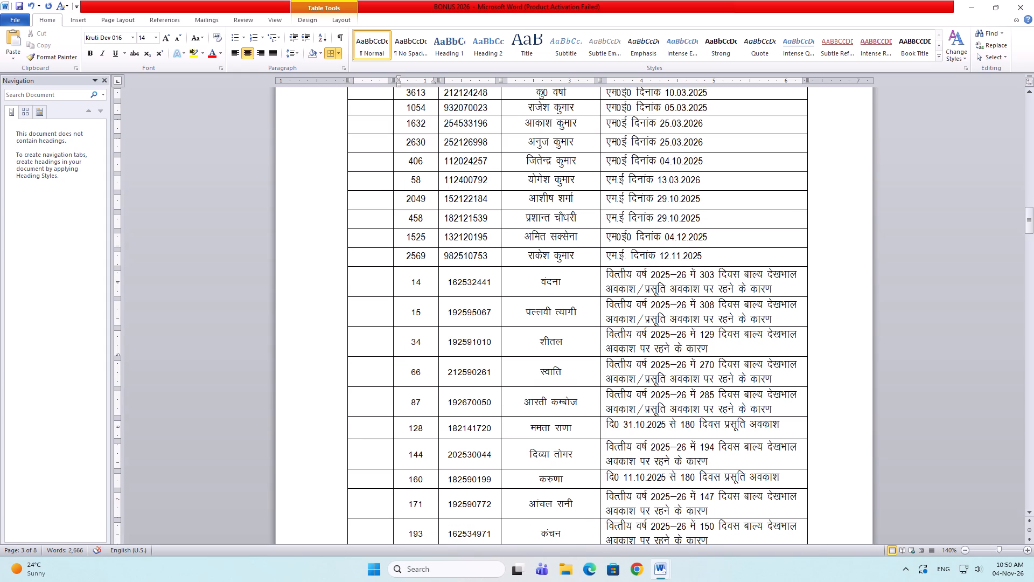
{"action": "left_click", "coordinate": [420, 287]}
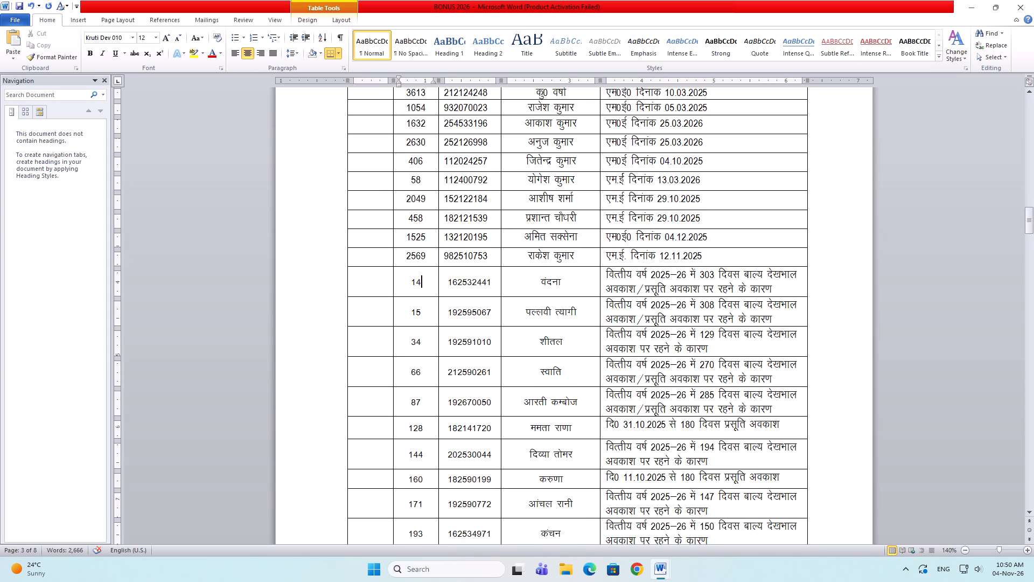
{"action": "left_click", "coordinate": [456, 284]}
{"action": "left_click_drag", "start_coordinate": [413, 275], "coordinate": [446, 295]}
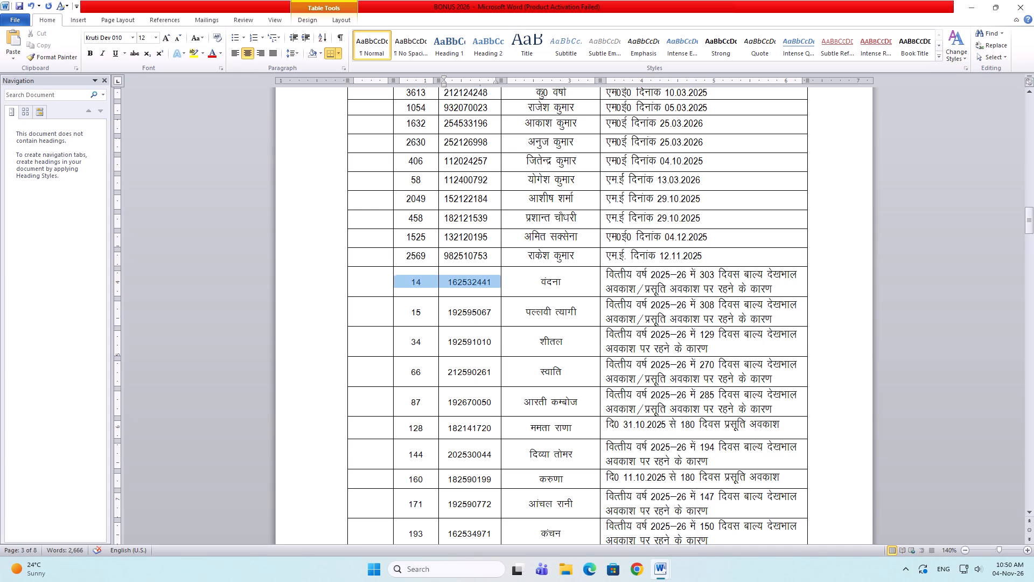
{"action": "left_click_drag", "start_coordinate": [446, 295], "coordinate": [532, 504]}
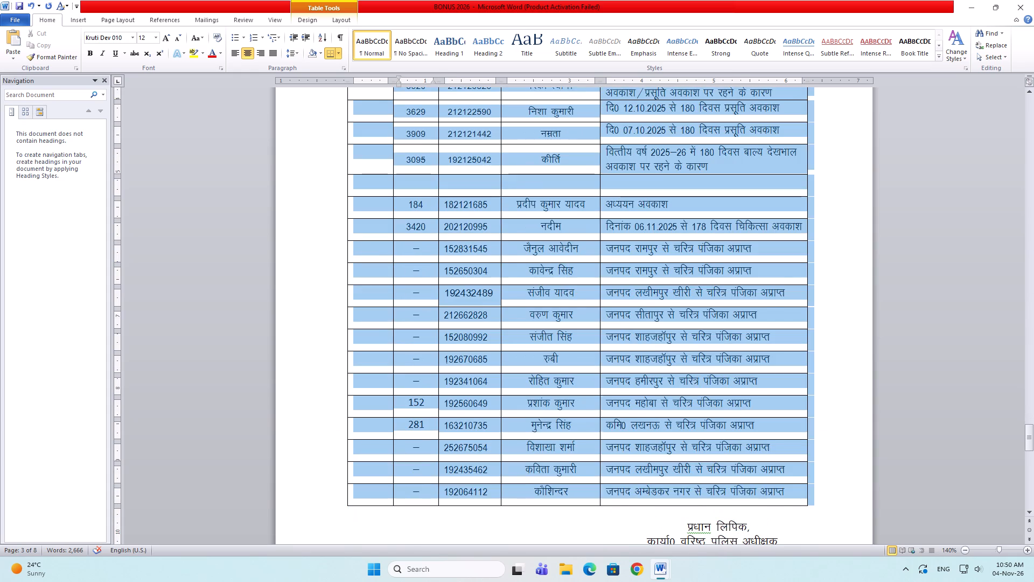
{"action": "left_click_drag", "start_coordinate": [532, 504], "coordinate": [543, 173]}
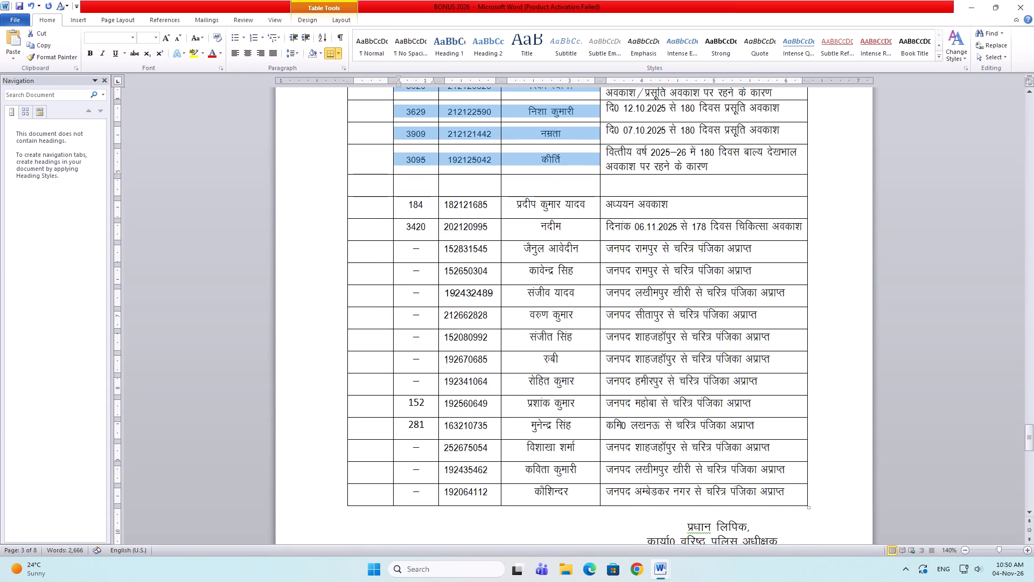
{"action": "left_click", "coordinate": [165, 38]}
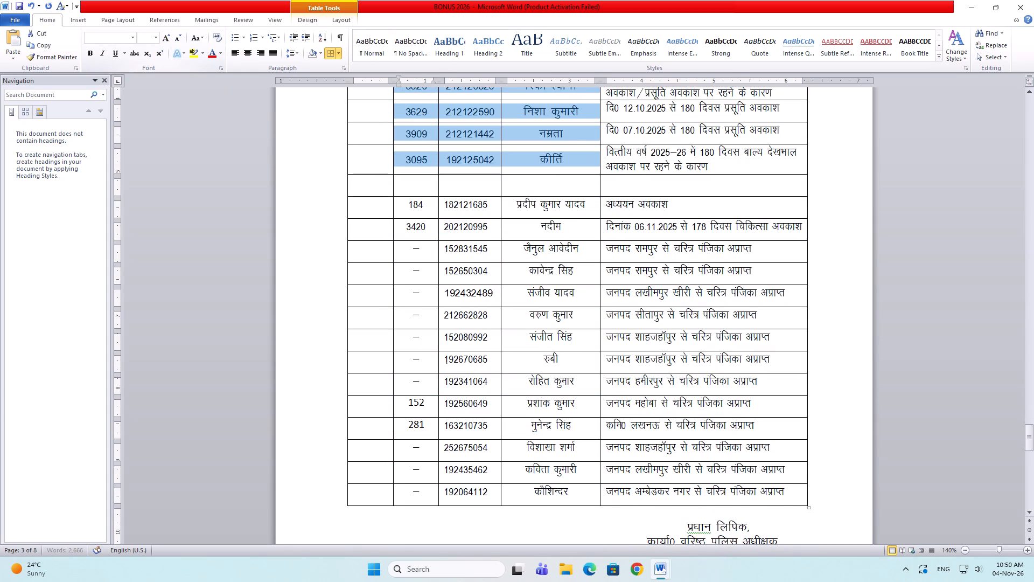
Delete the empty table row between the last childcare-leave entry and the study-leave entry on page 7.
{"action": "left_click", "coordinate": [383, 186]}
{"action": "left_click_drag", "start_coordinate": [375, 182], "coordinate": [613, 185]}
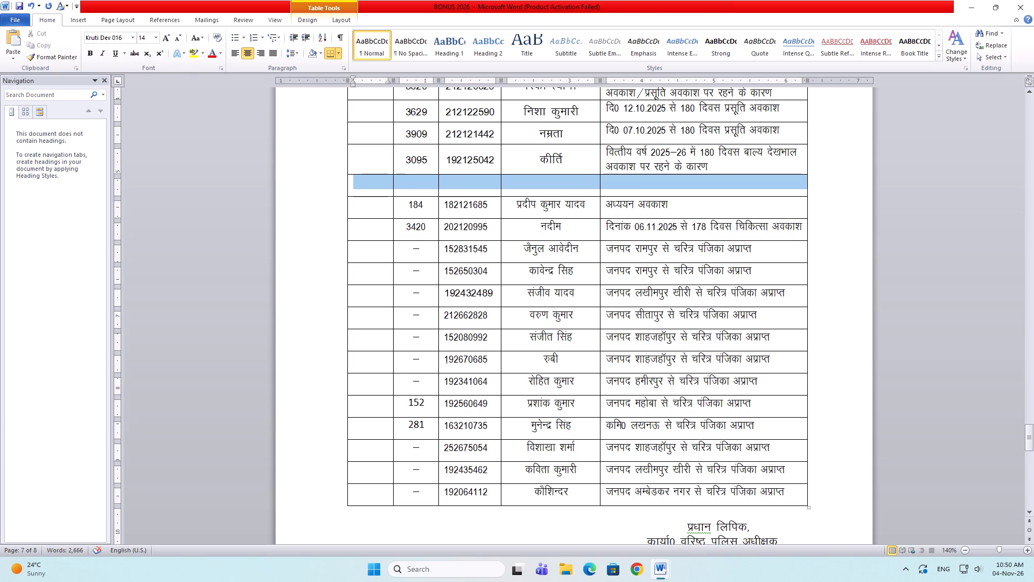
{"action": "left_click_drag", "start_coordinate": [613, 185], "coordinate": [636, 181]}
{"action": "right_click", "coordinate": [565, 184]}
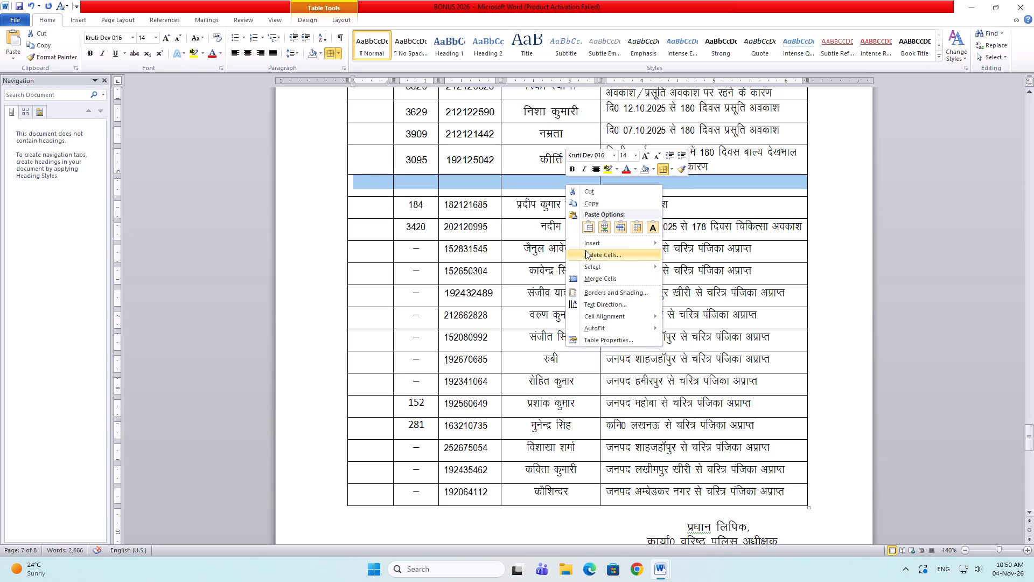
{"action": "left_click", "coordinate": [585, 254]}
{"action": "left_click", "coordinate": [489, 296]}
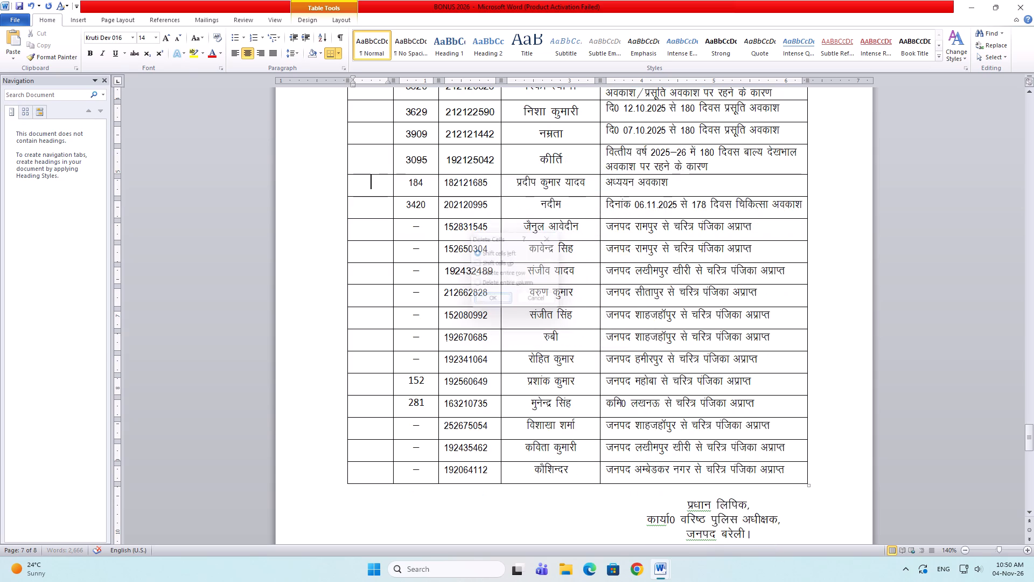
Save the BONUS 2026 document.
{"action": "left_click", "coordinate": [460, 266]}
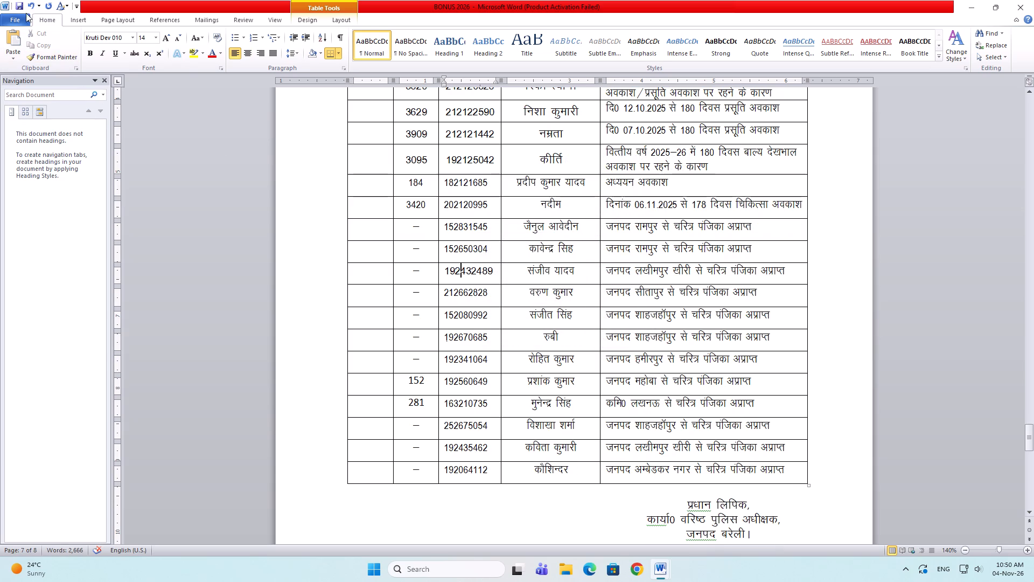
{"action": "triple_click", "coordinate": [20, 5]}
{"action": "triple_click", "coordinate": [20, 5]}
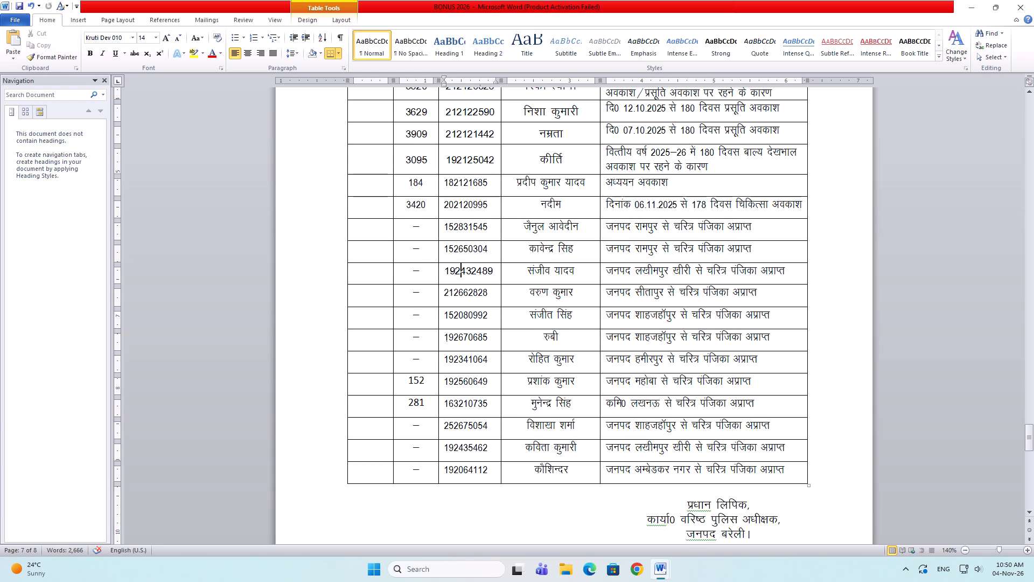
Review the enlarged leave entries from page 7 back up to the end of the dated entries on page 3.
{"action": "scroll", "coordinate": [512, 369], "scroll_direction": "down", "scroll_amount": 4}
{"action": "scroll", "coordinate": [509, 359], "scroll_direction": "up", "scroll_amount": 20}
{"action": "scroll", "coordinate": [509, 359], "scroll_direction": "up", "scroll_amount": 3}
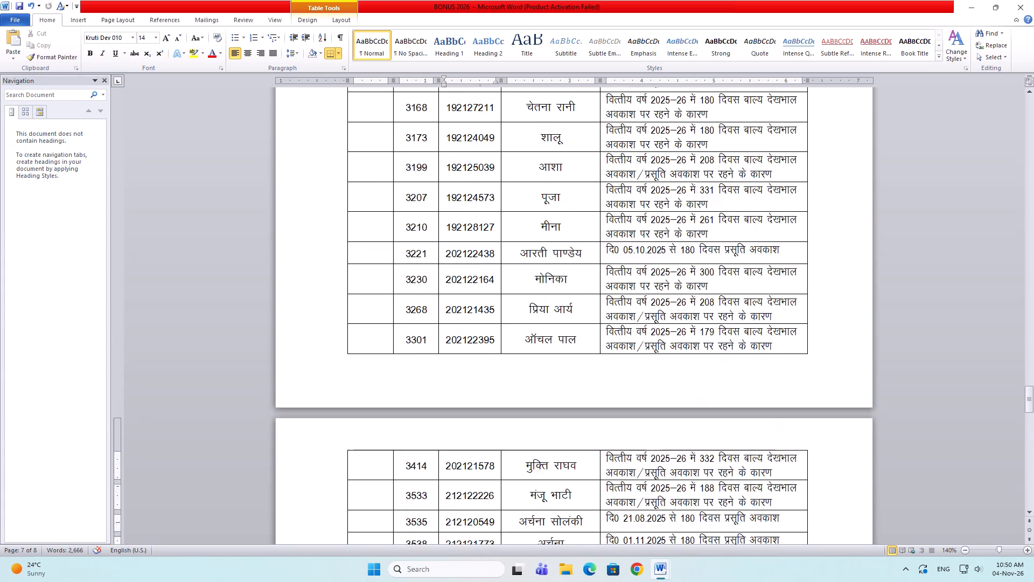
{"action": "scroll", "coordinate": [498, 396], "scroll_direction": "up", "scroll_amount": 19}
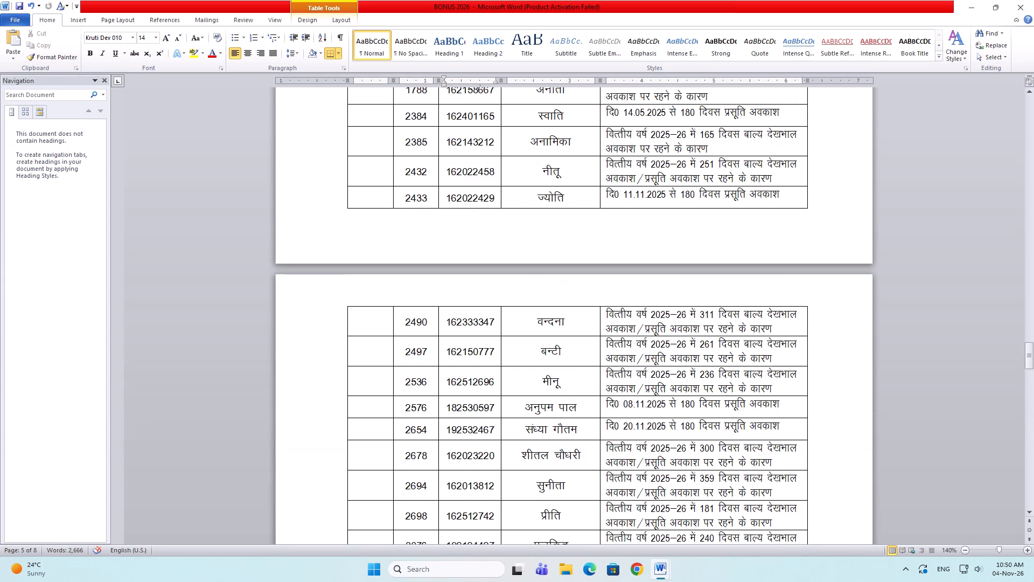
{"action": "scroll", "coordinate": [505, 396], "scroll_direction": "up", "scroll_amount": 8}
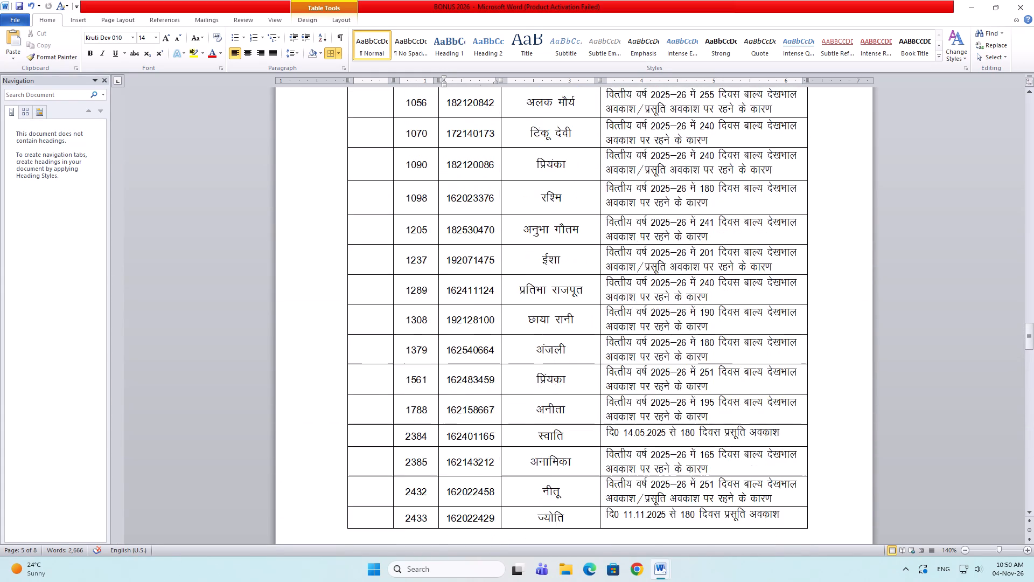
{"action": "scroll", "coordinate": [505, 396], "scroll_direction": "up", "scroll_amount": 13}
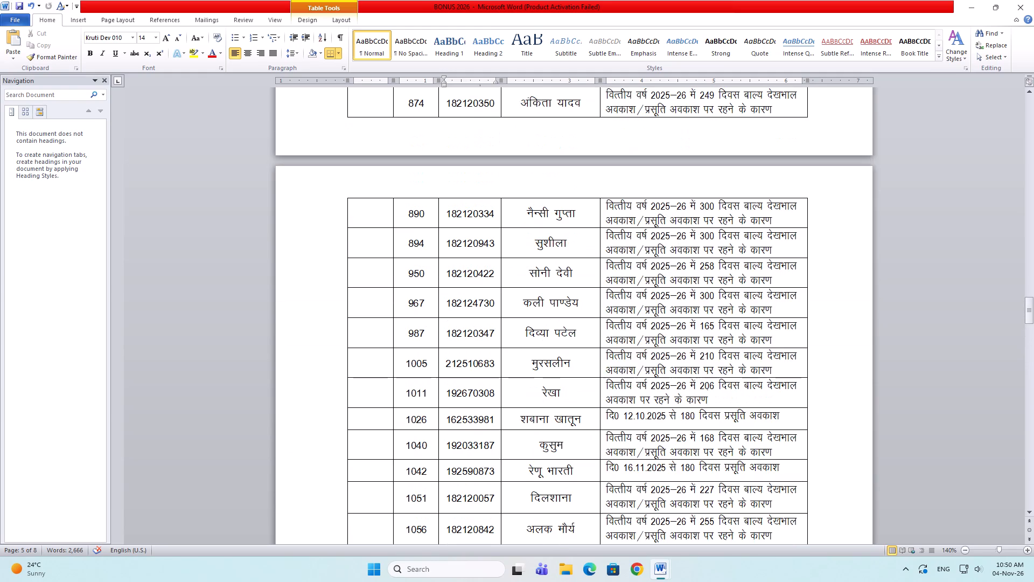
{"action": "scroll", "coordinate": [506, 410], "scroll_direction": "up", "scroll_amount": 8}
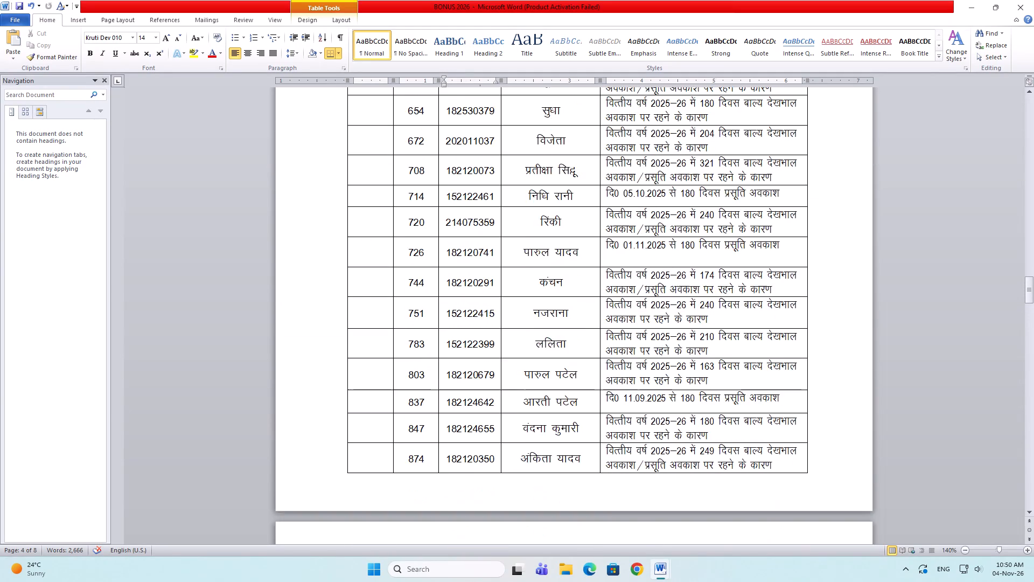
{"action": "scroll", "coordinate": [506, 407], "scroll_direction": "up", "scroll_amount": 17}
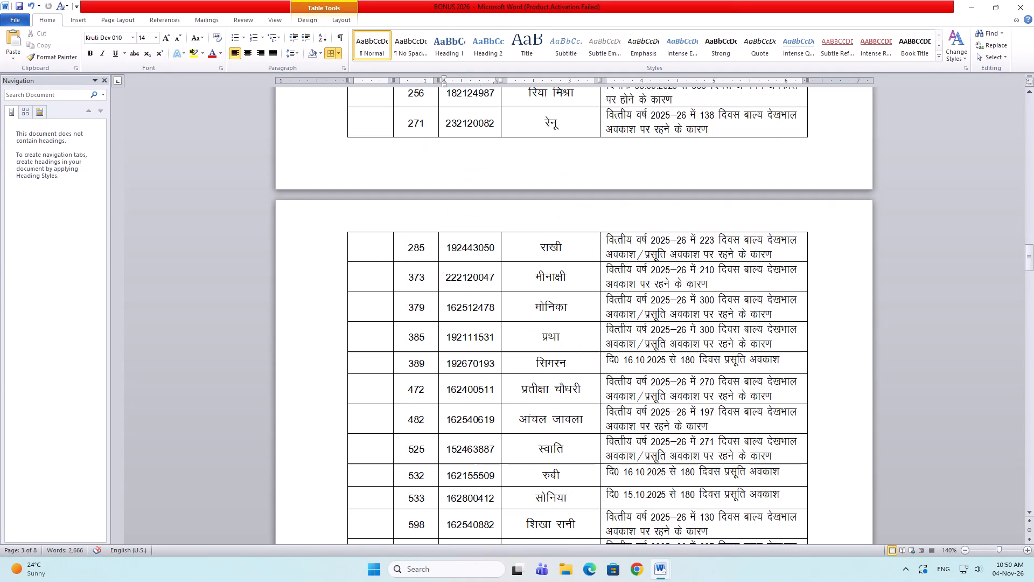
{"action": "scroll", "coordinate": [506, 407], "scroll_direction": "up", "scroll_amount": 1}
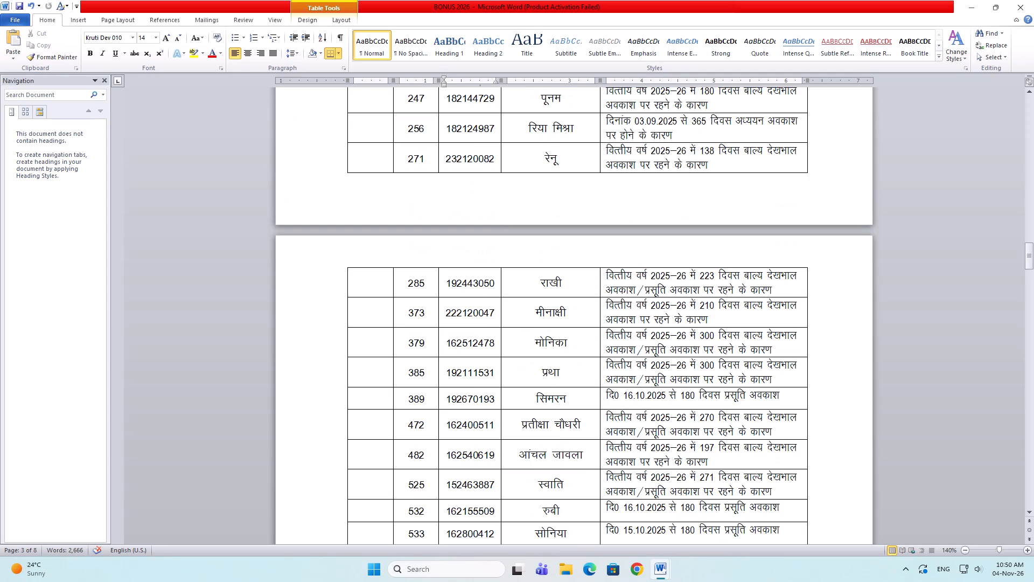
{"action": "scroll", "coordinate": [506, 407], "scroll_direction": "up", "scroll_amount": 6}
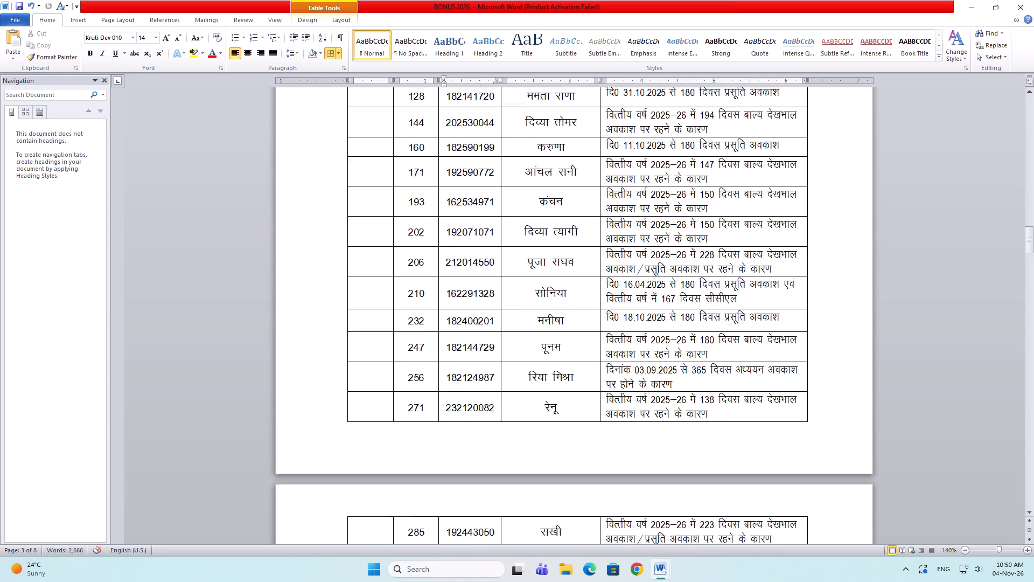
{"action": "scroll", "coordinate": [506, 407], "scroll_direction": "up", "scroll_amount": 9}
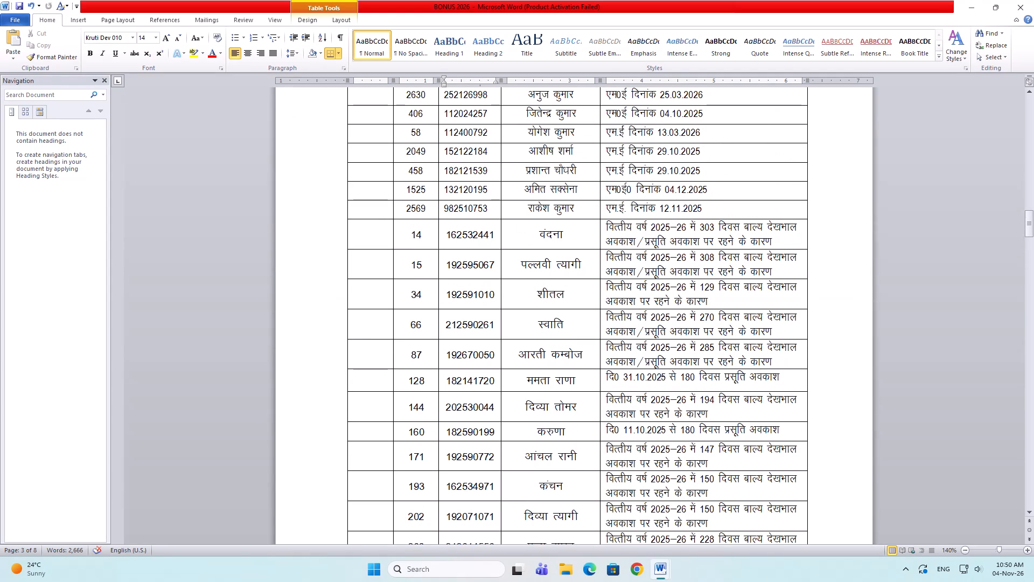
{"action": "left_click", "coordinate": [542, 232]}
{"action": "scroll", "coordinate": [446, 292], "scroll_direction": "up", "scroll_amount": 4}
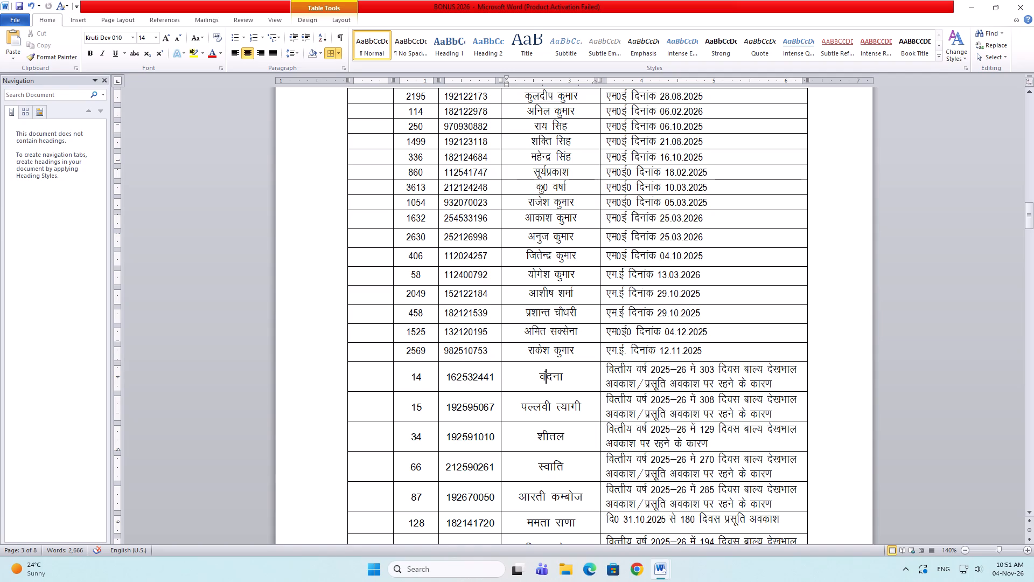
{"action": "left_click", "coordinate": [705, 351]}
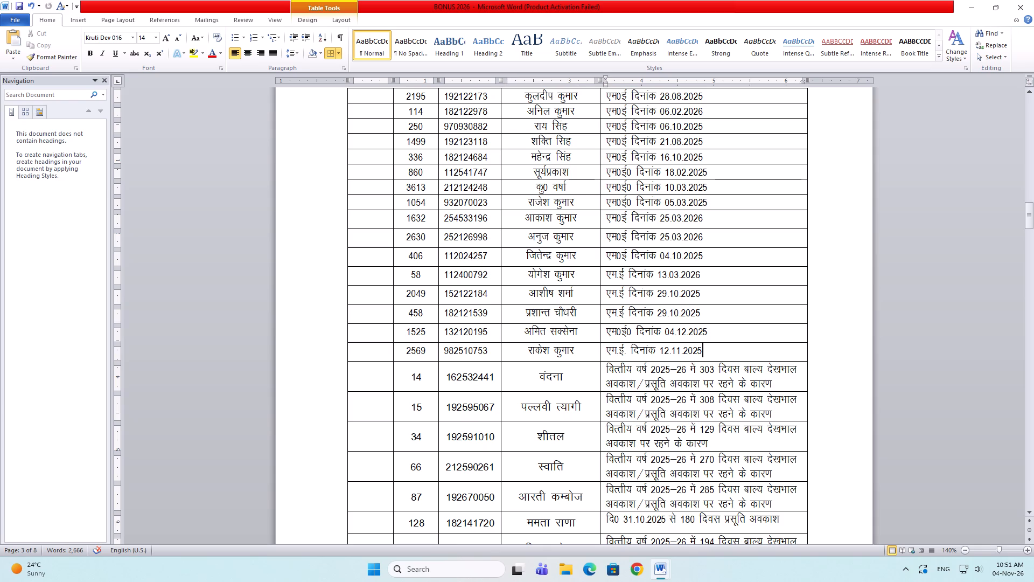
Review the leave entries row by row, from page 3's first childcare-leave row through the study-leave and medical-leave rows on page 7.
{"action": "left_click", "coordinate": [477, 375]}
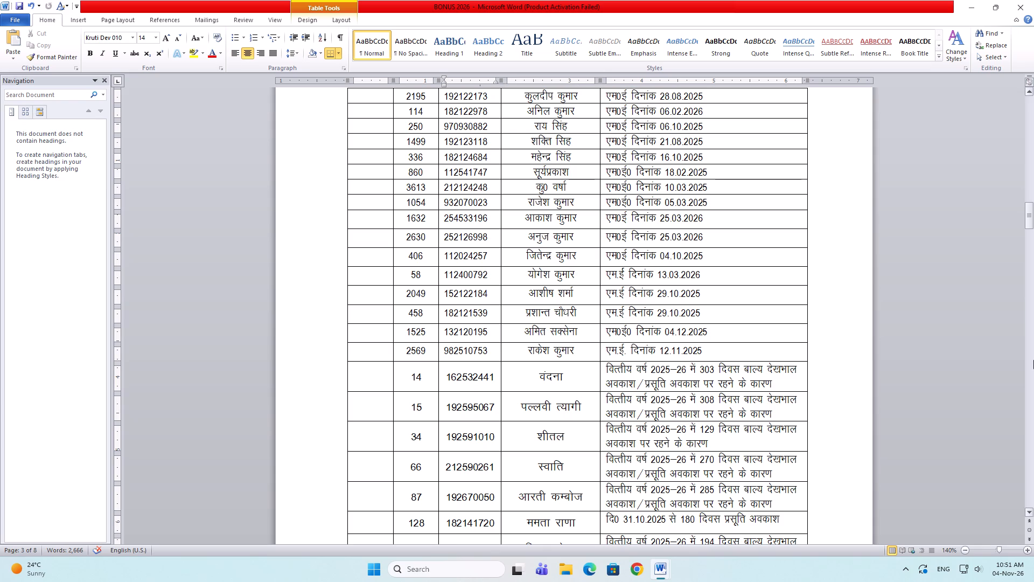
{"action": "key", "text": "Down"}
{"action": "key", "text": "Down"}
{"action": "key", "text": "Down"}
{"action": "key", "text": "Down"}
{"action": "key", "text": "Down"}
{"action": "key", "text": "Down"}
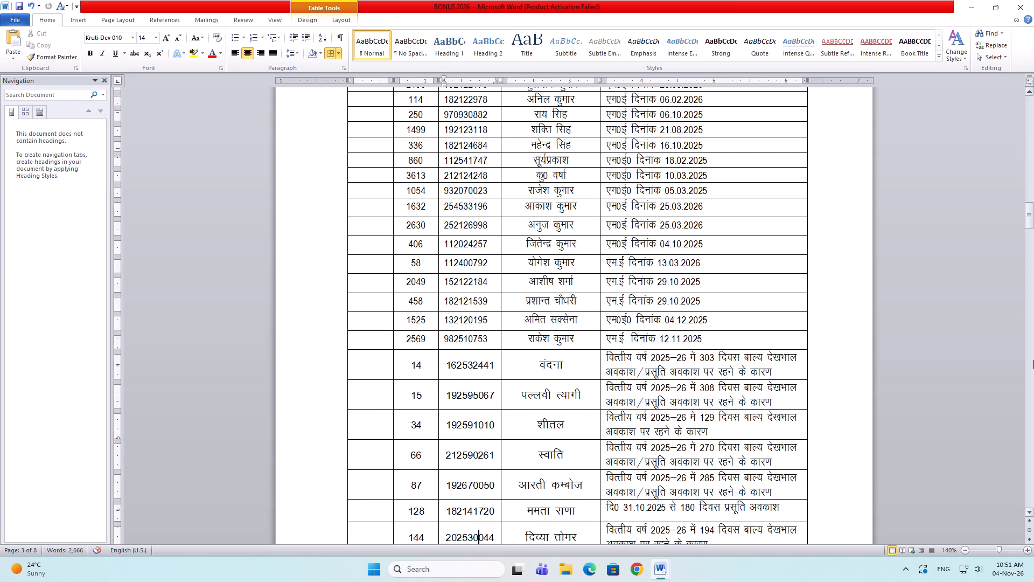
{"action": "key", "text": "Down"}
{"action": "key", "text": "Down"}
{"action": "key", "text": "Down"}
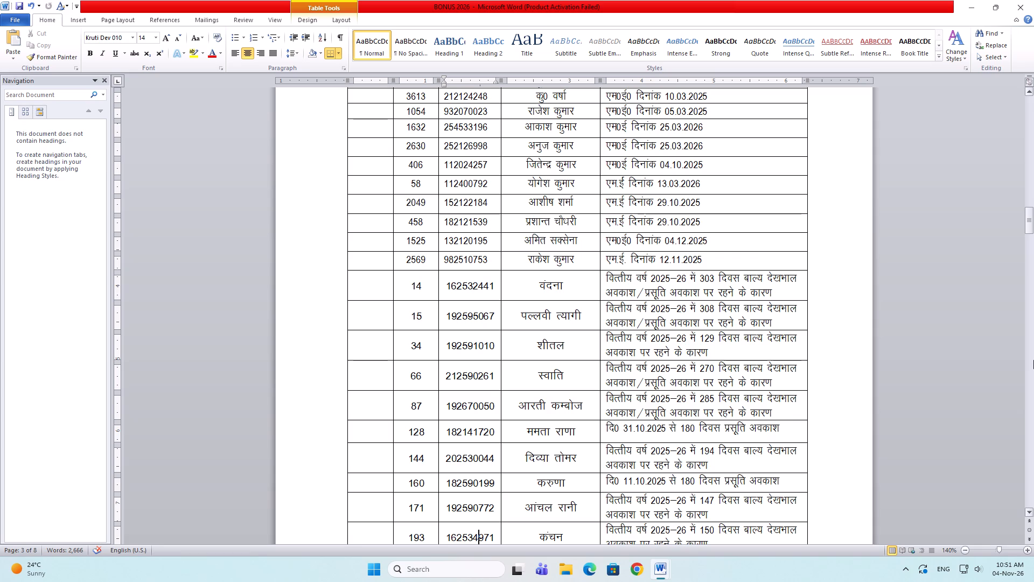
{"action": "key", "text": "Down"}
{"action": "key", "text": "Down"}
{"action": "key", "text": "Down"}
{"action": "key", "text": "Down"}
{"action": "key", "text": "Down"}
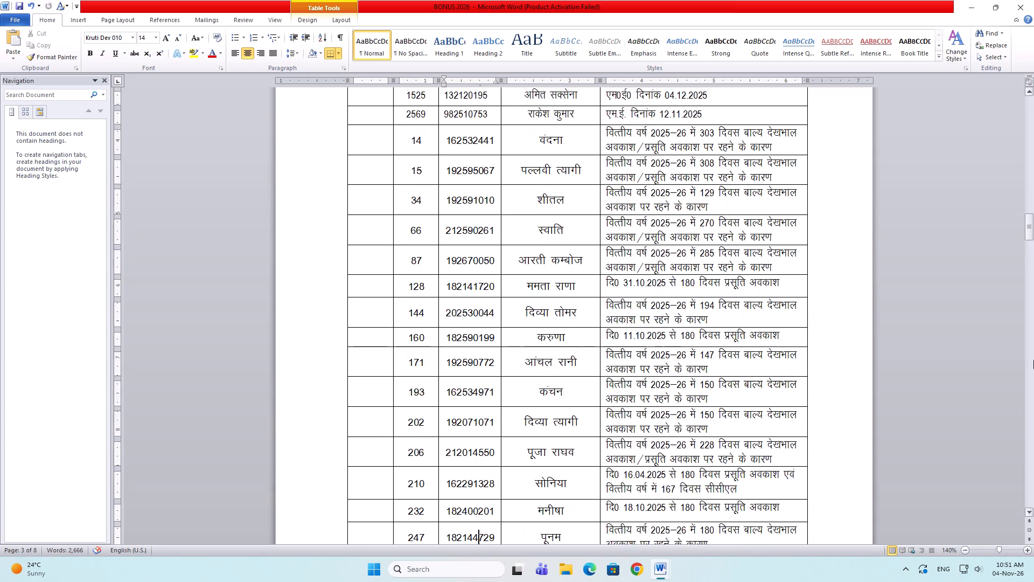
{"action": "key", "text": "Down"}
{"action": "key", "text": "Down"}
{"action": "key", "text": "Down"}
{"action": "key", "text": "Down"}
{"action": "key", "text": "Down"}
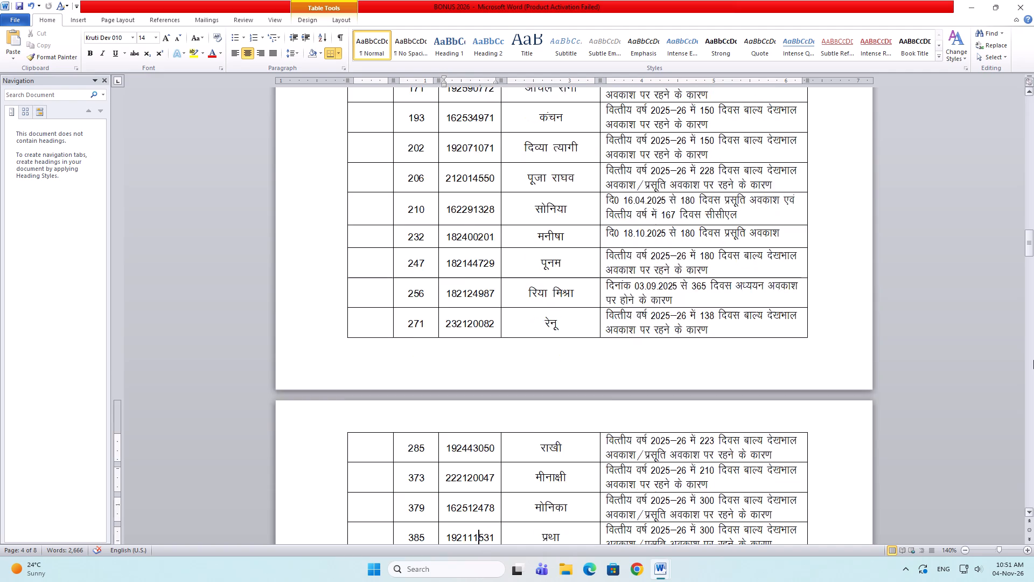
{"action": "key", "text": "Down"}
{"action": "key", "text": "Down"}
{"action": "key", "text": "Down"}
{"action": "key", "text": "Down"}
{"action": "key", "text": "Down"}
{"action": "key", "text": "Down"}
{"action": "key", "text": "Down"}
{"action": "key", "text": "Down"}
{"action": "key", "text": "Down"}
{"action": "key", "text": "Down"}
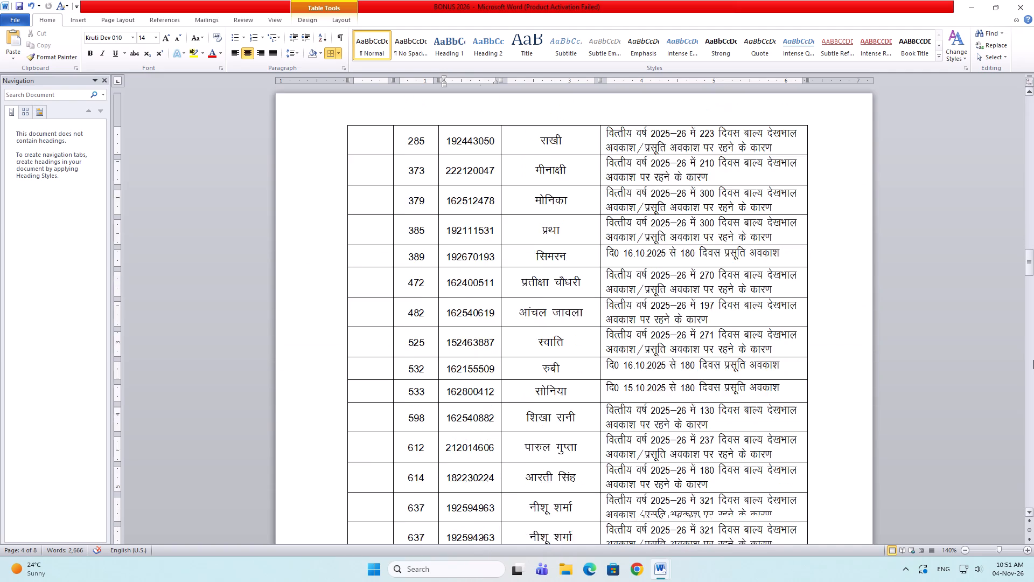
{"action": "key", "text": "Down"}
{"action": "key", "text": "Down"}
{"action": "key", "text": "Down"}
{"action": "key", "text": "Down"}
{"action": "key", "text": "Down"}
{"action": "key", "text": "Down"}
{"action": "key", "text": "Down"}
{"action": "key", "text": "Down"}
{"action": "key", "text": "Down"}
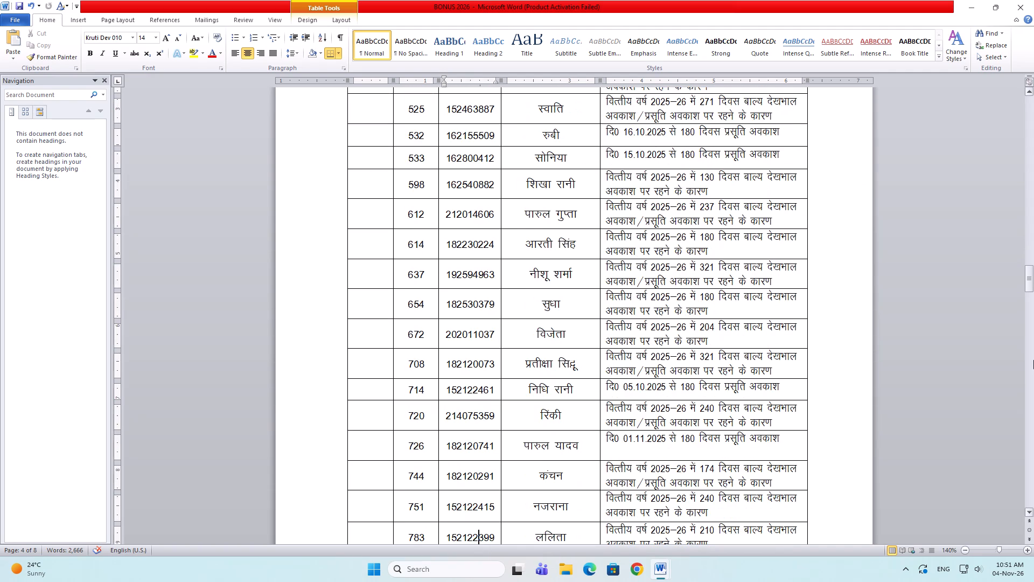
{"action": "key", "text": "Down"}
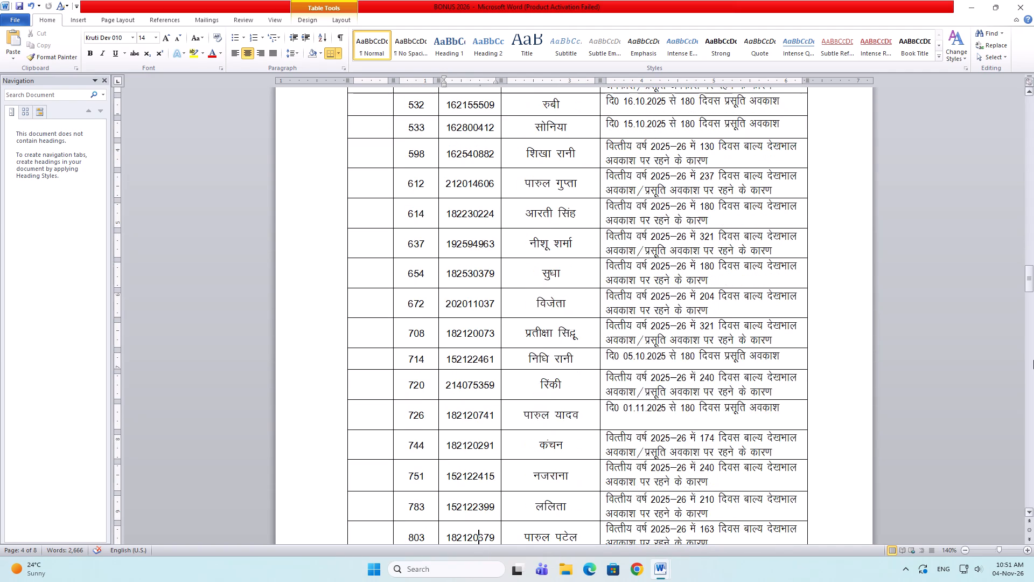
{"action": "key", "text": "Down"}
{"action": "key", "text": "Down"}
{"action": "key", "text": "Down"}
{"action": "key", "text": "Down"}
{"action": "key", "text": "Down"}
{"action": "key", "text": "Down"}
{"action": "key", "text": "Down"}
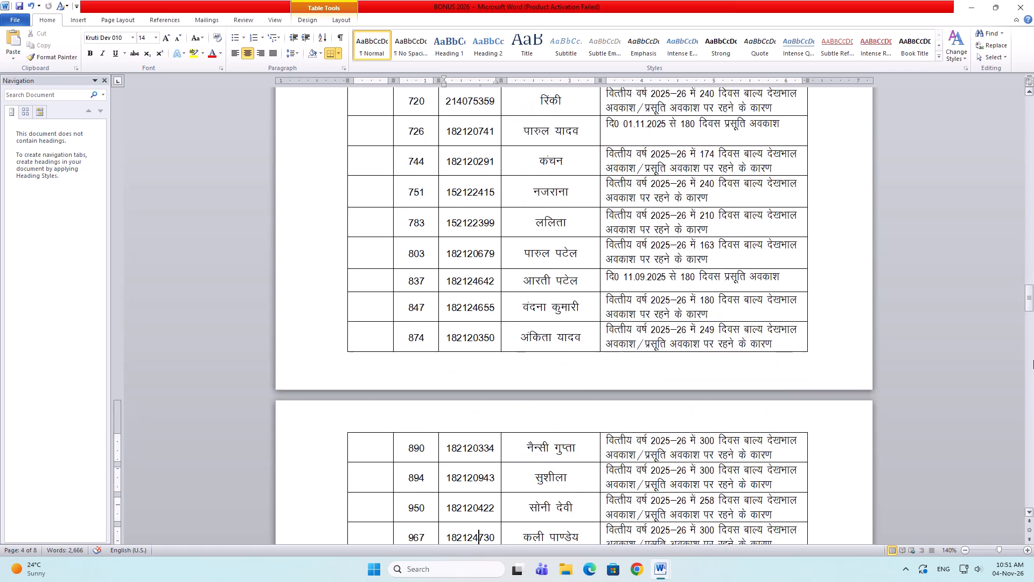
{"action": "key", "text": "Down"}
{"action": "key", "text": "Down"}
{"action": "key", "text": "Down"}
{"action": "key", "text": "Down"}
{"action": "key", "text": "Down"}
{"action": "key", "text": "Down"}
{"action": "key", "text": "Down"}
{"action": "key", "text": "Down"}
{"action": "key", "text": "Down"}
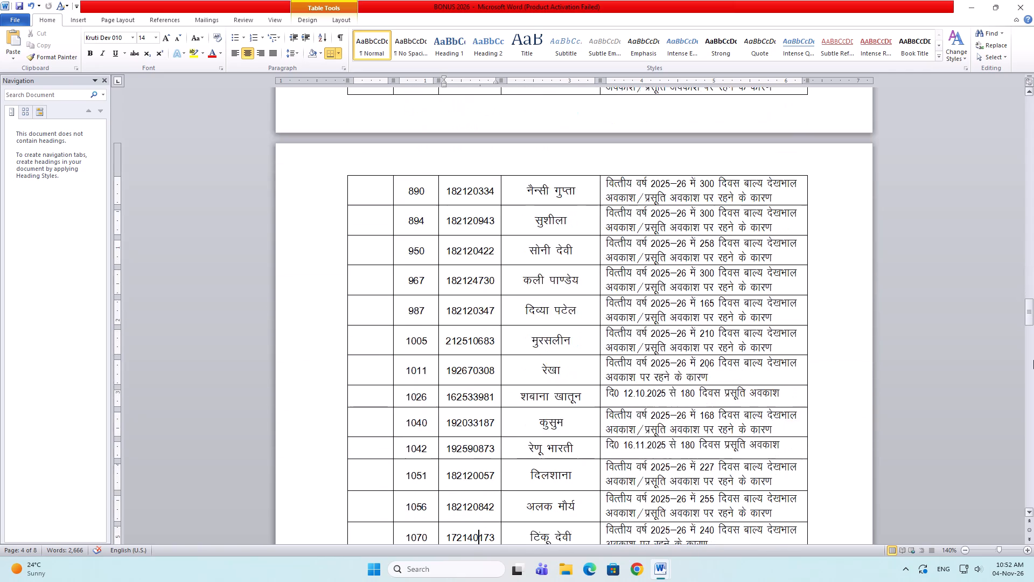
{"action": "key", "text": "Down"}
{"action": "key", "text": "Down"}
{"action": "key", "text": "Down"}
{"action": "key", "text": "Down"}
{"action": "key", "text": "Down"}
{"action": "key", "text": "Down"}
{"action": "key", "text": "Down"}
{"action": "key", "text": "Down"}
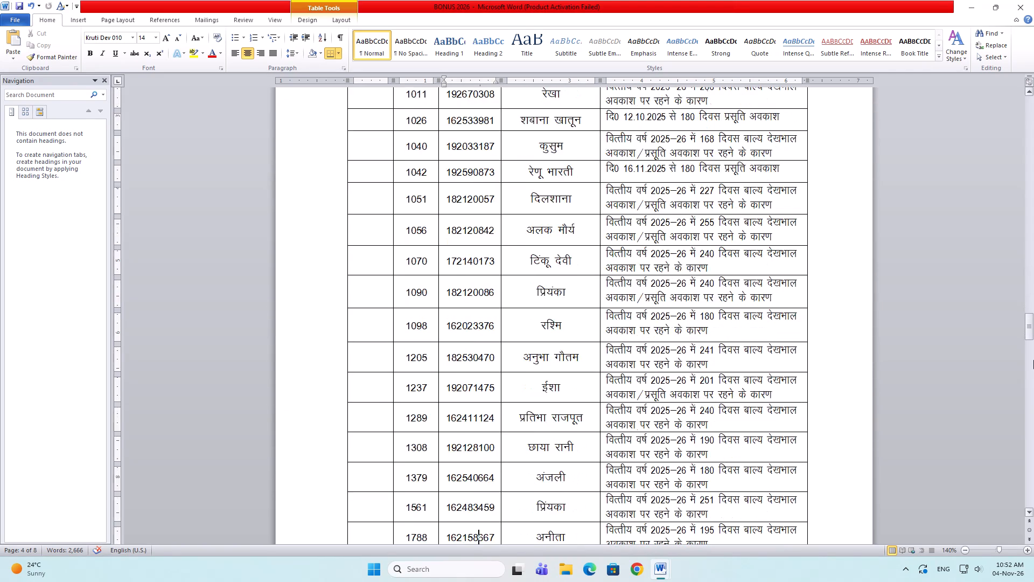
{"action": "key", "text": "Down"}
{"action": "key", "text": "Down"}
{"action": "key", "text": "Down"}
{"action": "key", "text": "Down"}
{"action": "key", "text": "Down"}
{"action": "key", "text": "Down"}
{"action": "key", "text": "Down"}
{"action": "key", "text": "Down"}
{"action": "key", "text": "Down"}
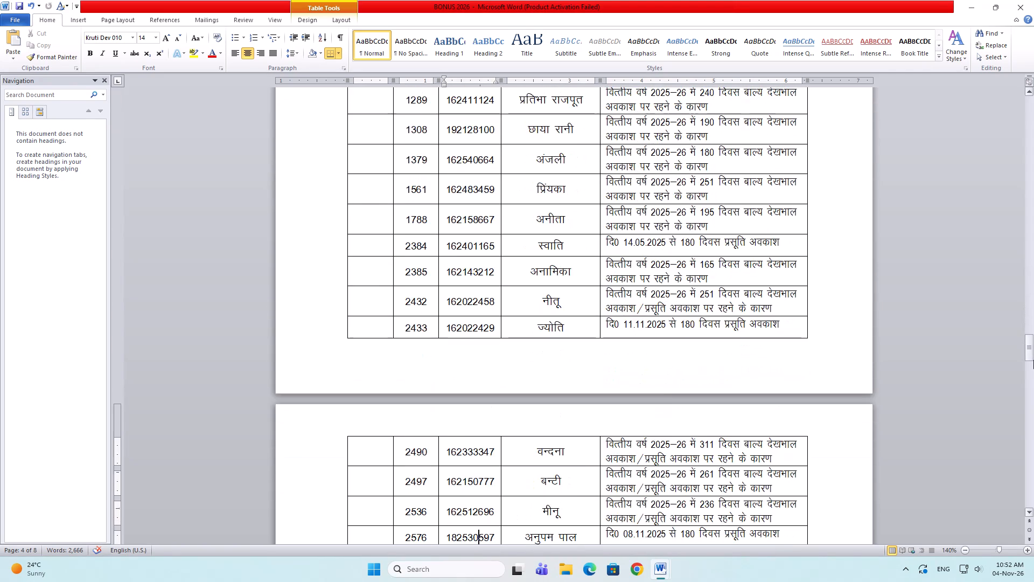
{"action": "key", "text": "Down"}
{"action": "key", "text": "Down"}
{"action": "key", "text": "Down"}
{"action": "key", "text": "Down"}
{"action": "key", "text": "Down"}
{"action": "key", "text": "Down"}
{"action": "key", "text": "Down"}
{"action": "key", "text": "Down"}
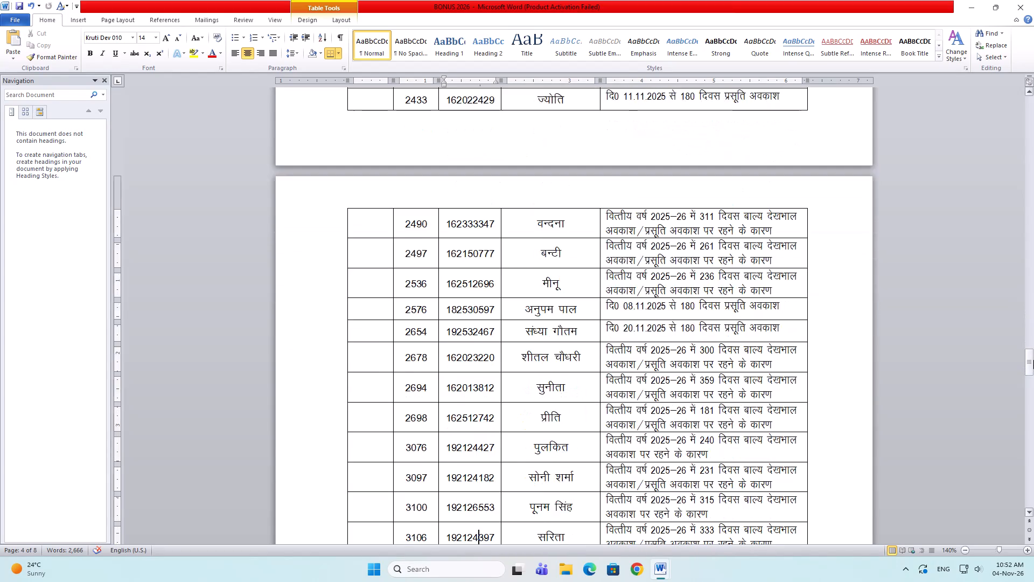
{"action": "key", "text": "Down"}
{"action": "key", "text": "Down"}
{"action": "key", "text": "Down"}
{"action": "key", "text": "Down"}
{"action": "key", "text": "Down"}
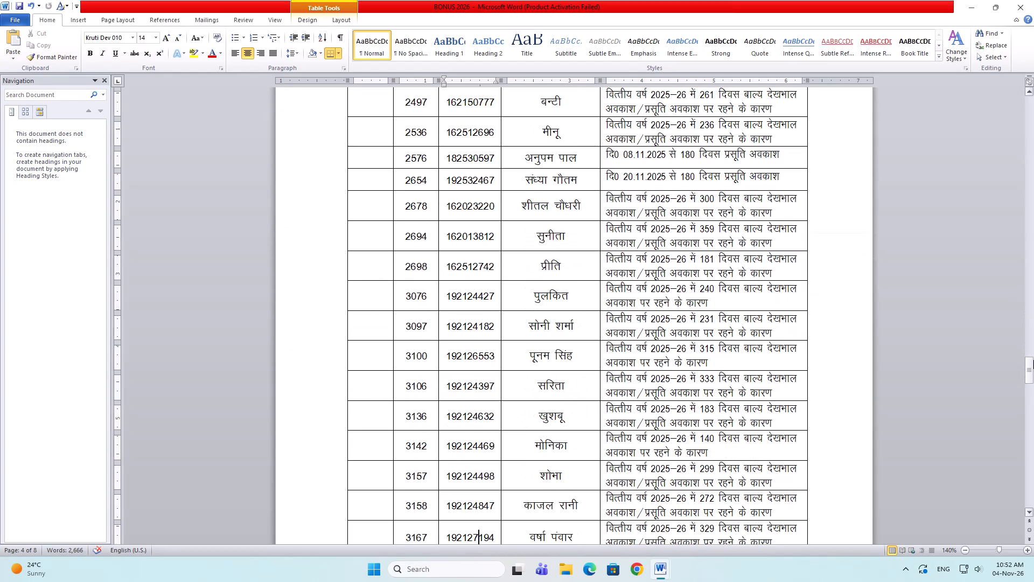
{"action": "key", "text": "Down"}
{"action": "key", "text": "Down"}
{"action": "key", "text": "Down"}
{"action": "key", "text": "Down"}
{"action": "key", "text": "Down"}
{"action": "key", "text": "Down"}
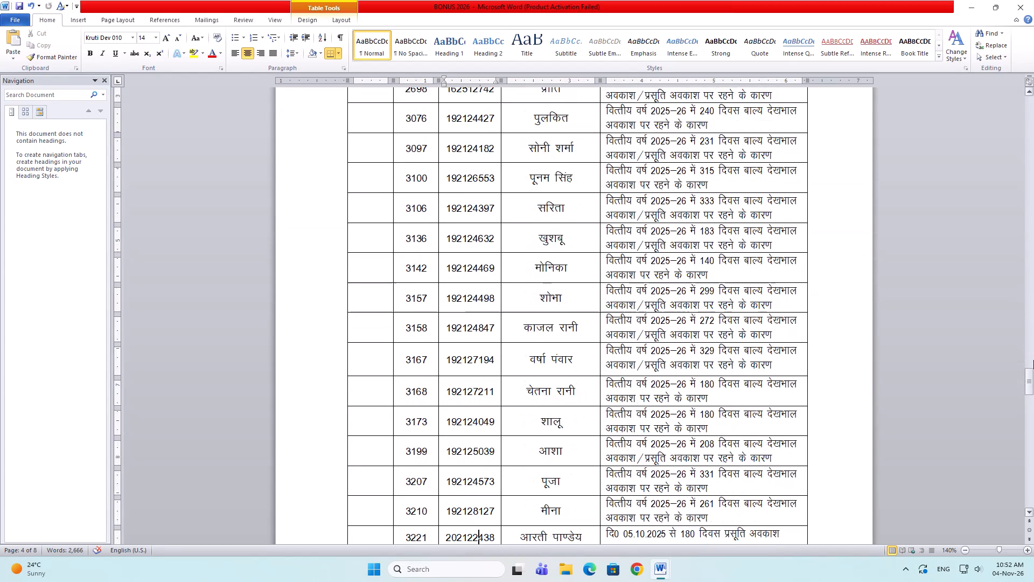
{"action": "key", "text": "Down"}
{"action": "key", "text": "Down"}
{"action": "key", "text": "Down"}
{"action": "key", "text": "Down"}
{"action": "key", "text": "Down"}
{"action": "key", "text": "Down"}
{"action": "key", "text": "Down"}
{"action": "key", "text": "Down"}
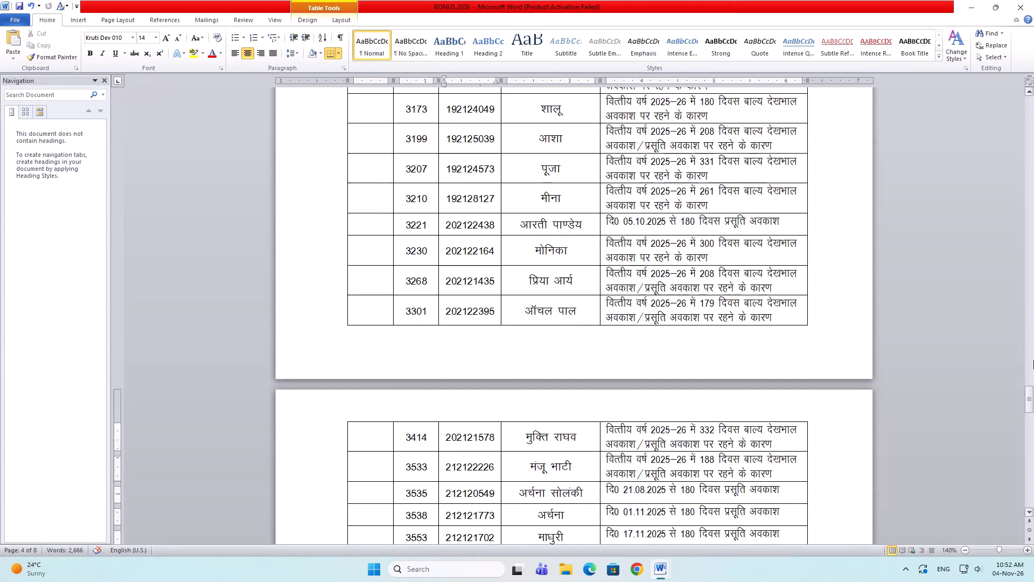
{"action": "key", "text": "Down"}
{"action": "key", "text": "Down"}
{"action": "key", "text": "Down"}
{"action": "key", "text": "Down"}
{"action": "key", "text": "Down"}
{"action": "key", "text": "Down"}
{"action": "key", "text": "Down"}
{"action": "key", "text": "Down"}
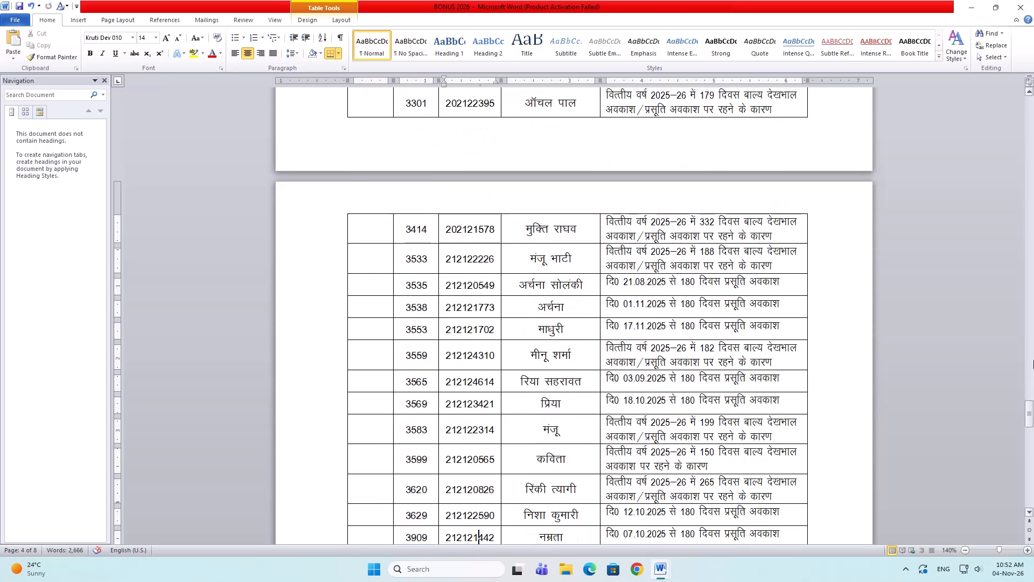
{"action": "key", "text": "Down"}
{"action": "key", "text": "Down"}
{"action": "key", "text": "Down"}
{"action": "key", "text": "Down"}
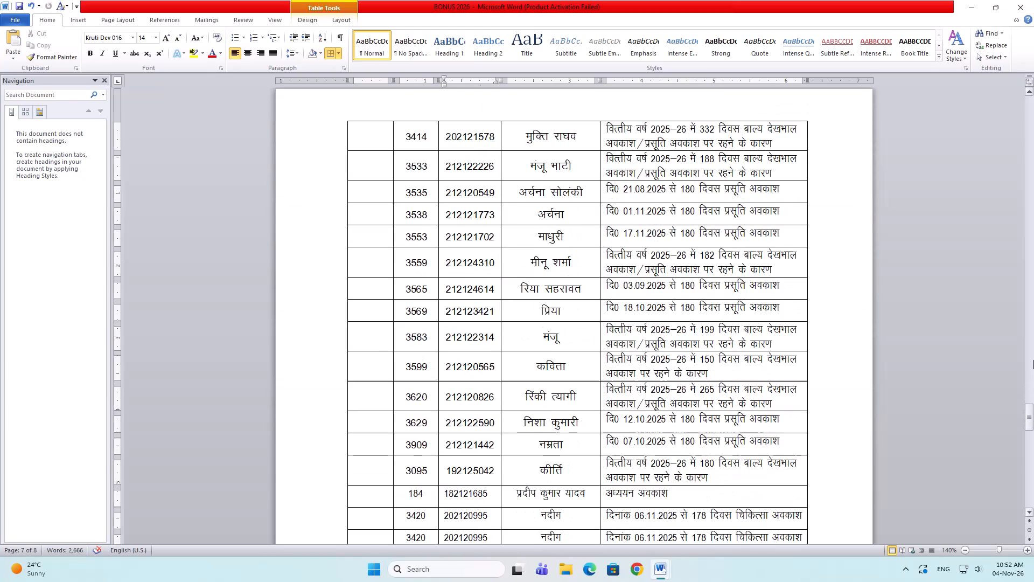
{"action": "key", "text": "Down"}
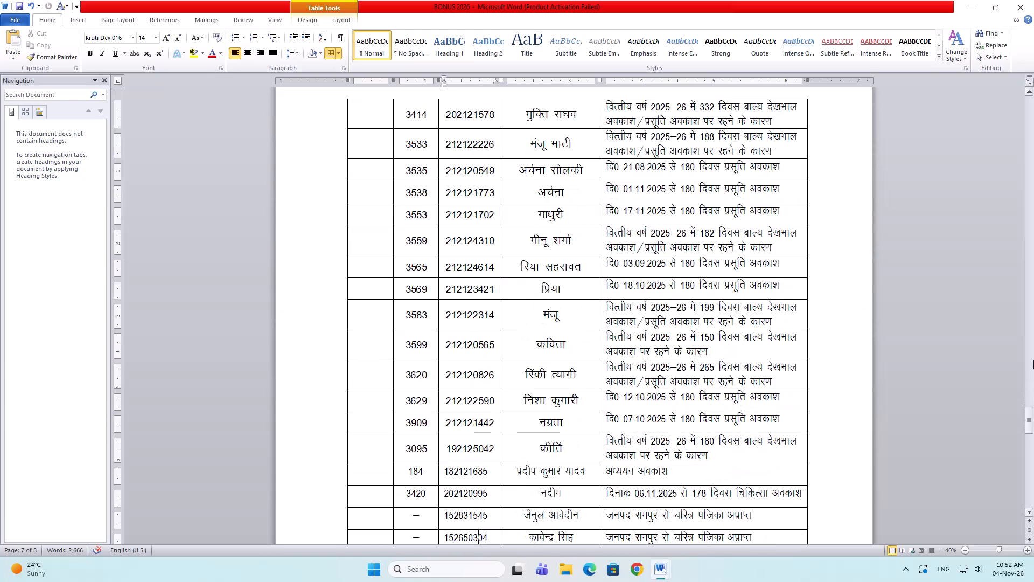
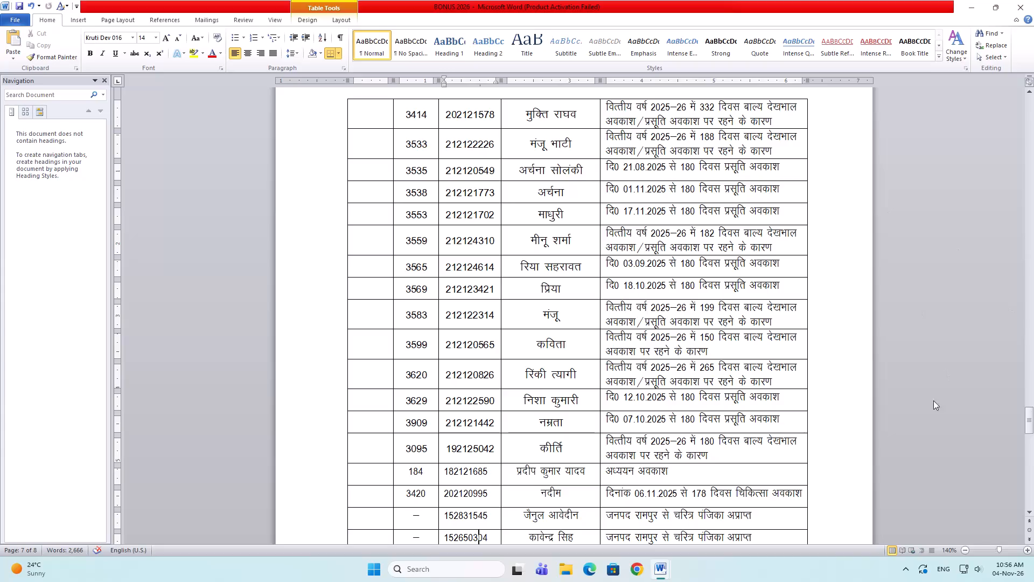
Review the character-roll-not-received entries that follow the medical-leave row, through the end of the table on page 7.
{"action": "scroll", "coordinate": [574, 501], "scroll_direction": "down", "scroll_amount": 3}
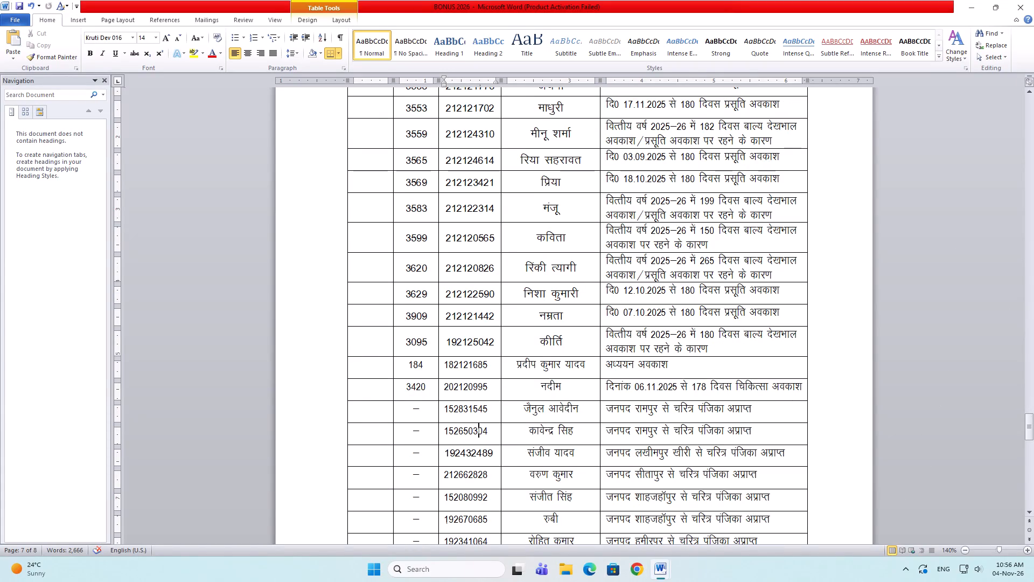
{"action": "scroll", "coordinate": [458, 442], "scroll_direction": "down", "scroll_amount": 8}
{"action": "scroll", "coordinate": [458, 442], "scroll_direction": "up", "scroll_amount": 3}
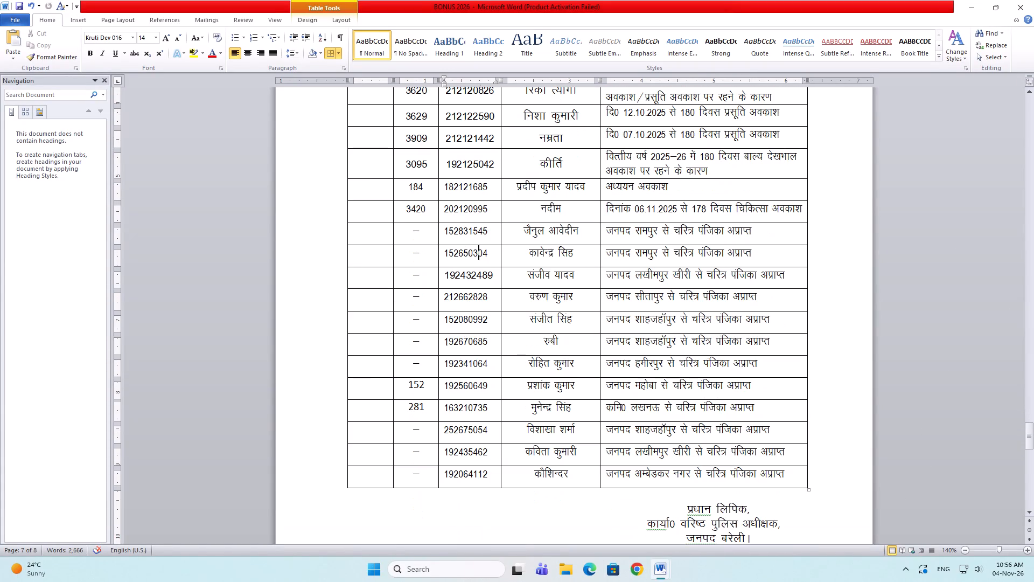
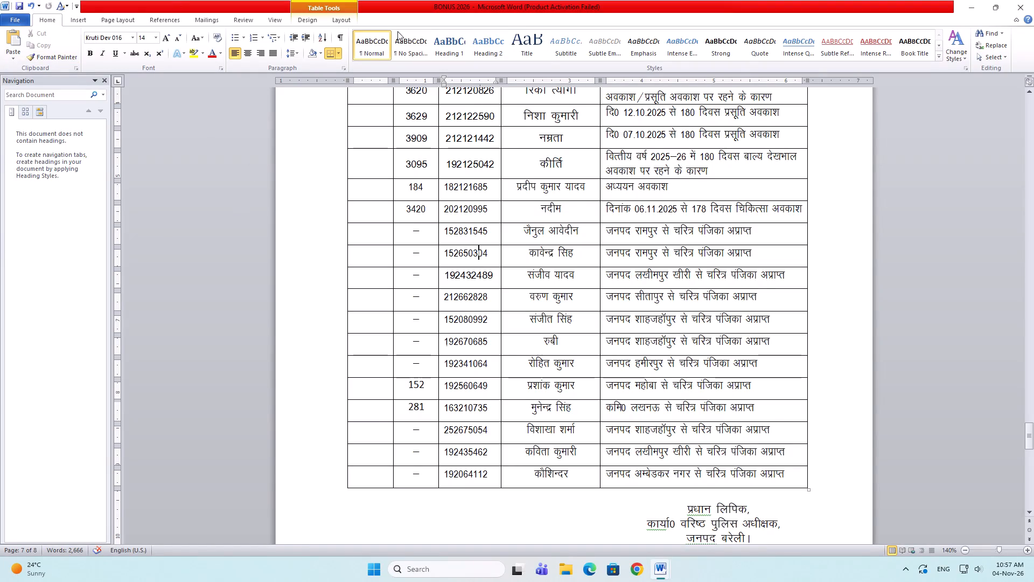
Review the leave entries in the BONUS 2026 list backwards from the end of the table to entry 890 on page 5.
{"action": "scroll", "coordinate": [387, 313], "scroll_direction": "down", "scroll_amount": 13}
{"action": "scroll", "coordinate": [384, 292], "scroll_direction": "up", "scroll_amount": 17}
{"action": "scroll", "coordinate": [385, 273], "scroll_direction": "down", "scroll_amount": 1}
{"action": "scroll", "coordinate": [385, 273], "scroll_direction": "up", "scroll_amount": 9}
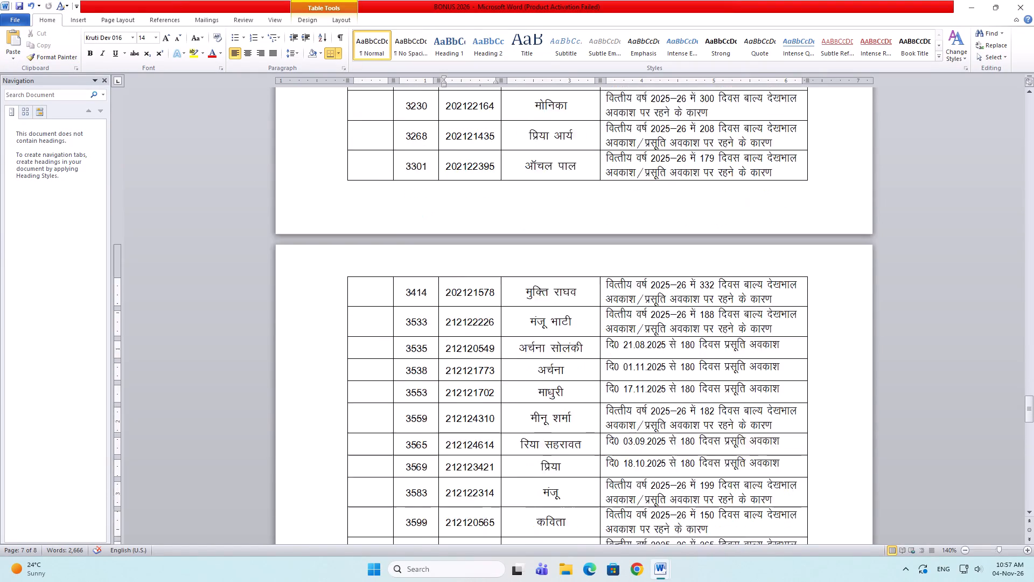
{"action": "scroll", "coordinate": [381, 269], "scroll_direction": "up", "scroll_amount": 15}
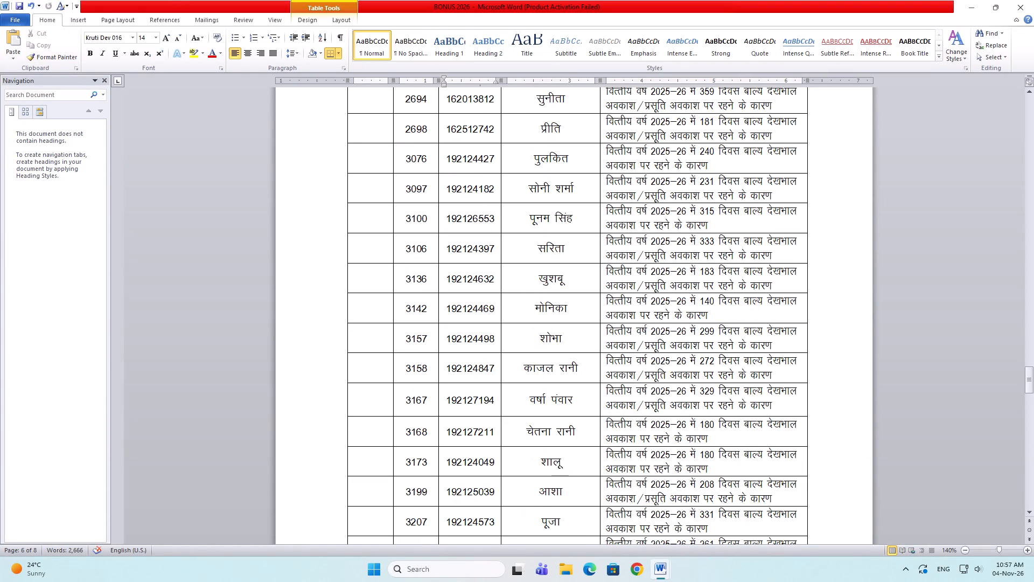
{"action": "scroll", "coordinate": [325, 285], "scroll_direction": "up", "scroll_amount": 2}
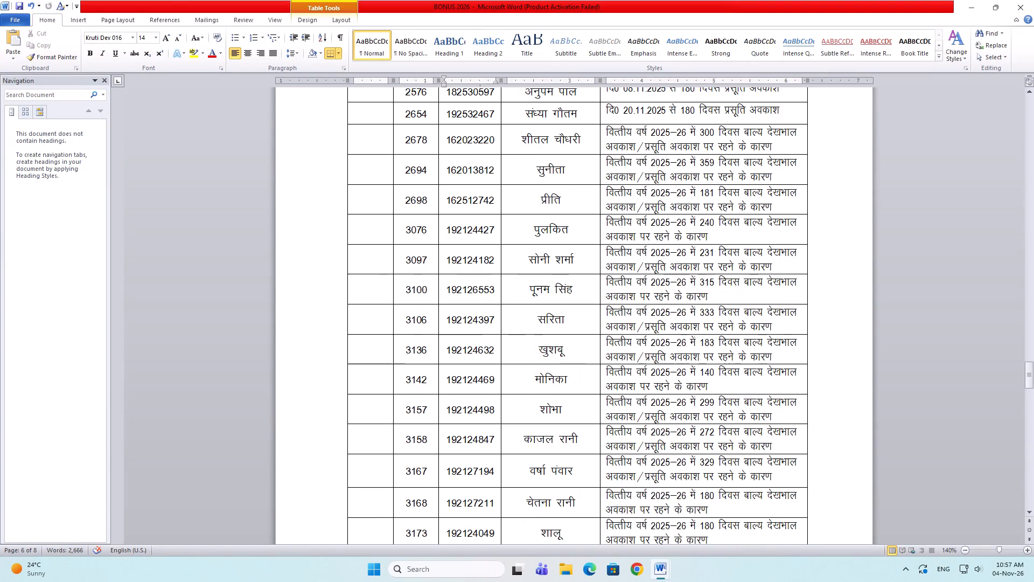
{"action": "scroll", "coordinate": [368, 264], "scroll_direction": "up", "scroll_amount": 3}
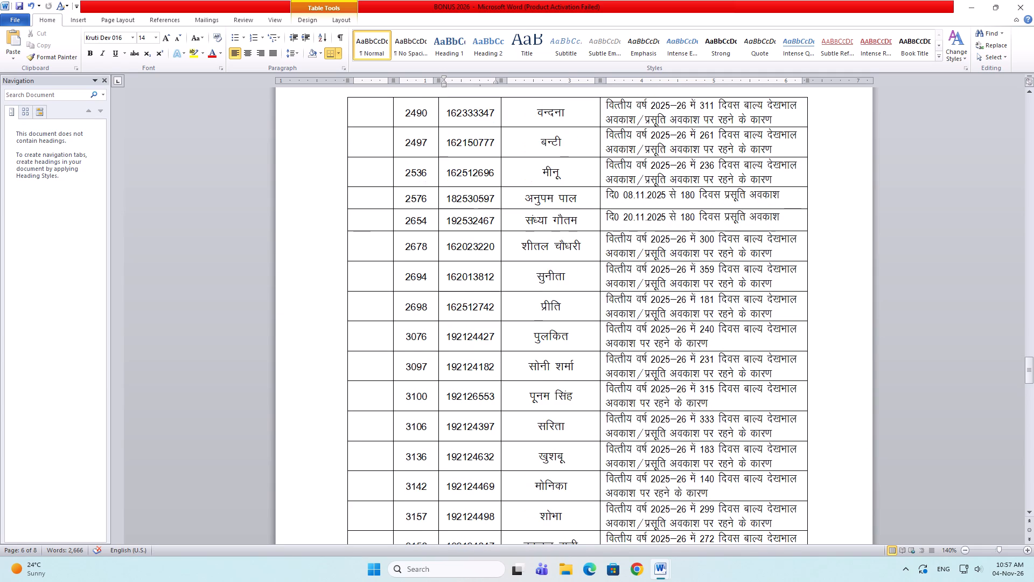
{"action": "scroll", "coordinate": [385, 273], "scroll_direction": "up", "scroll_amount": 2}
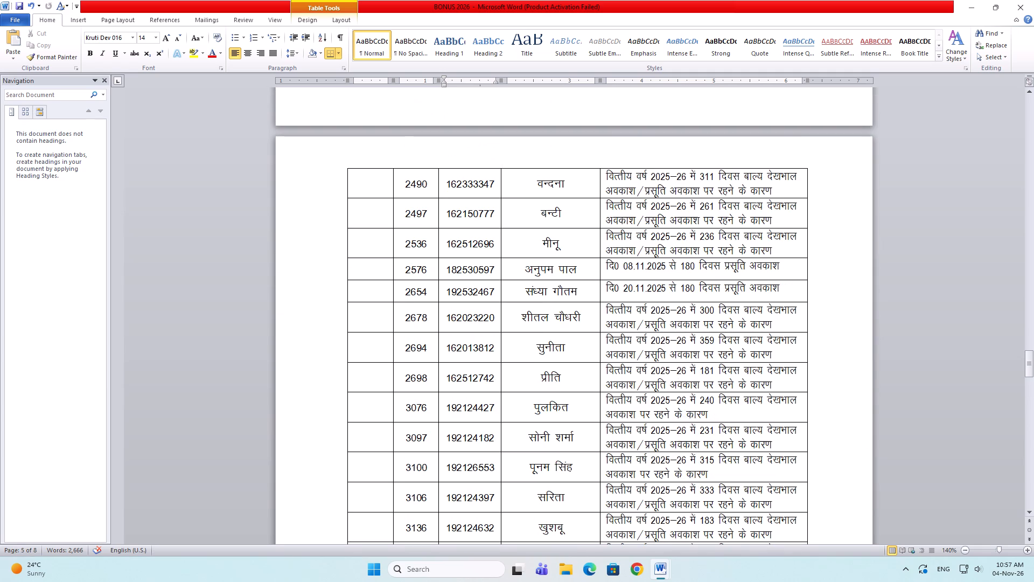
{"action": "scroll", "coordinate": [436, 235], "scroll_direction": "up", "scroll_amount": 6}
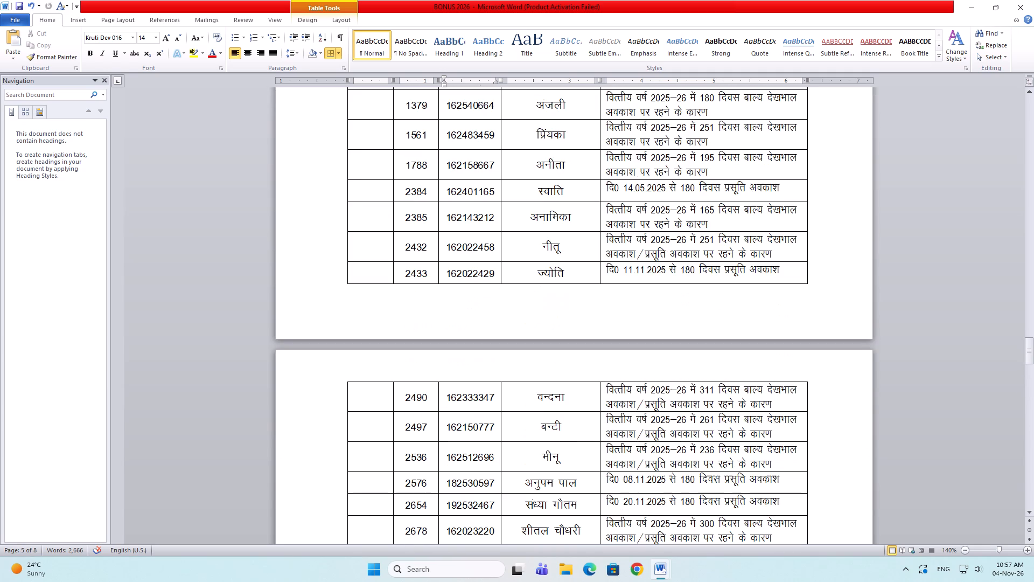
{"action": "scroll", "coordinate": [436, 235], "scroll_direction": "up", "scroll_amount": 2}
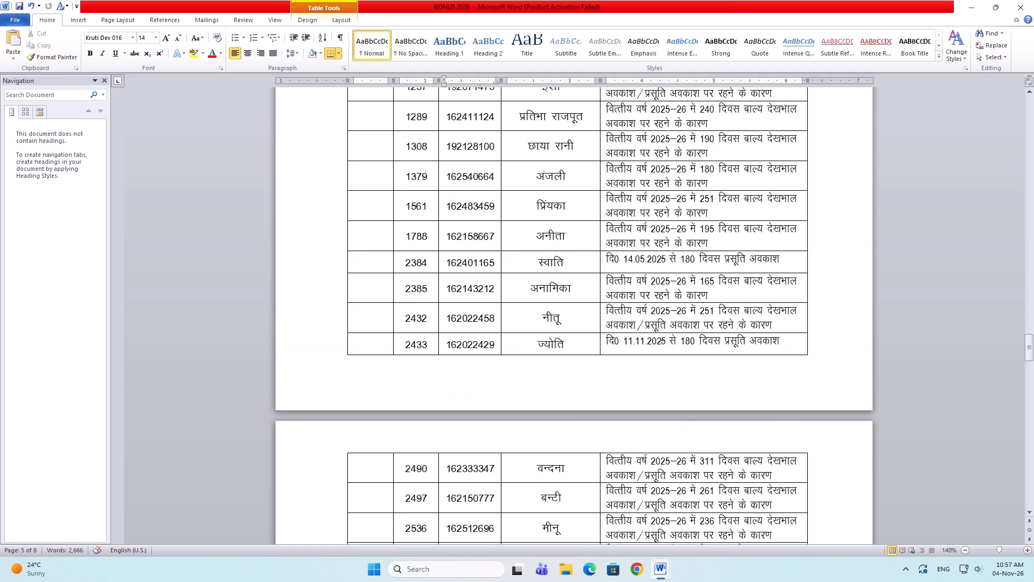
{"action": "scroll", "coordinate": [436, 235], "scroll_direction": "up", "scroll_amount": 2}
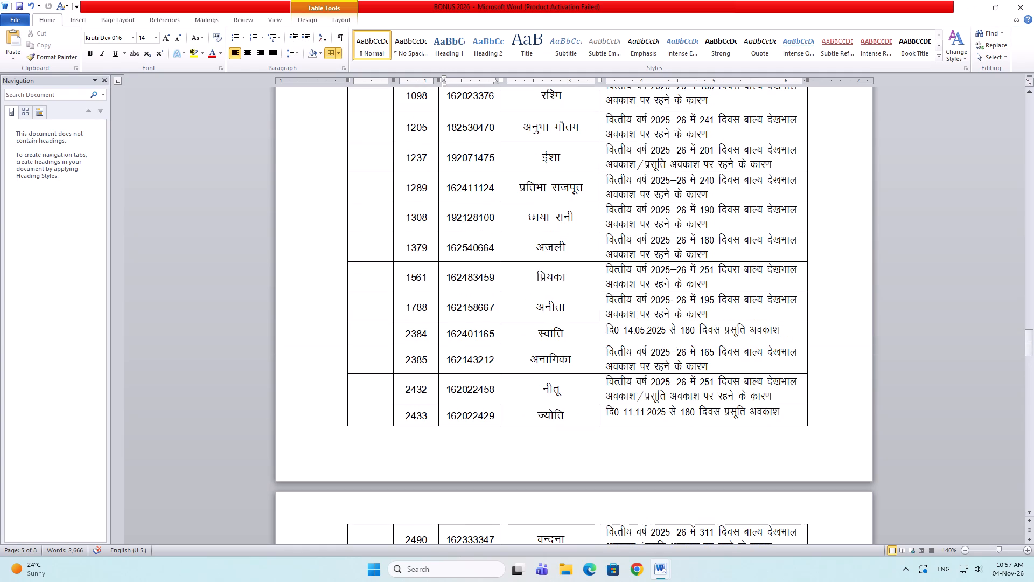
{"action": "scroll", "coordinate": [436, 249], "scroll_direction": "up", "scroll_amount": 3}
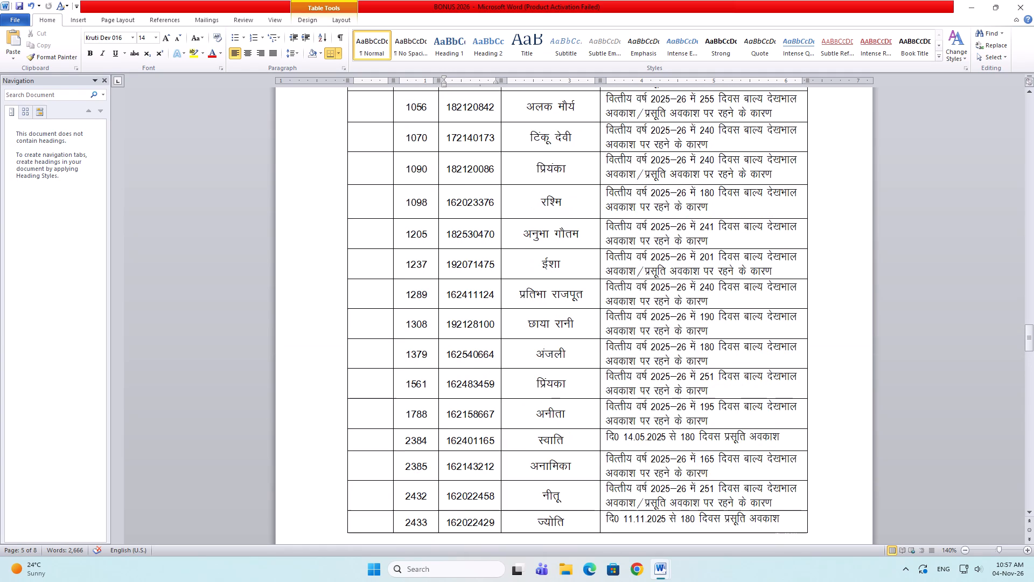
{"action": "scroll", "coordinate": [436, 249], "scroll_direction": "up", "scroll_amount": 2}
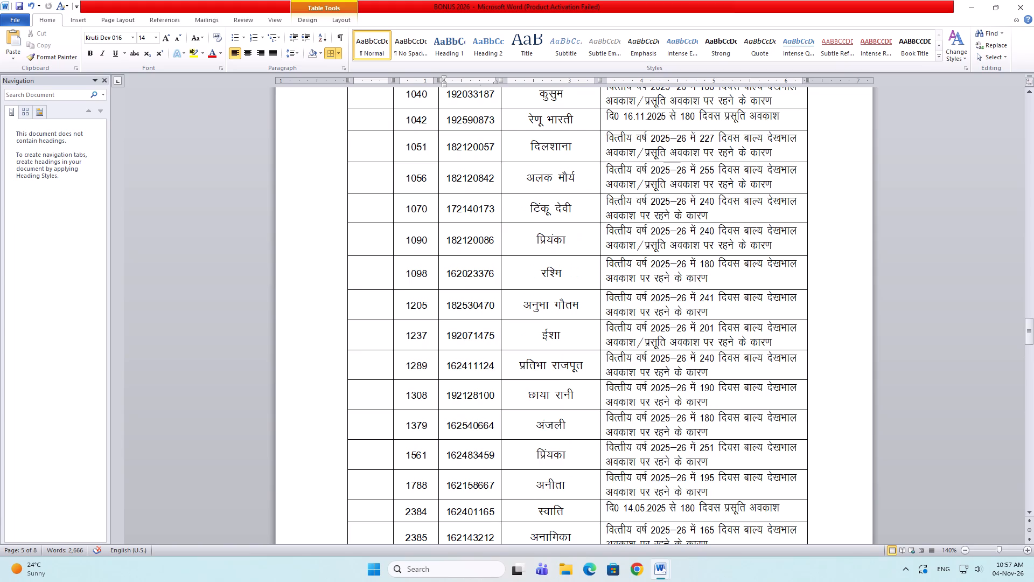
{"action": "scroll", "coordinate": [441, 247], "scroll_direction": "up", "scroll_amount": 4}
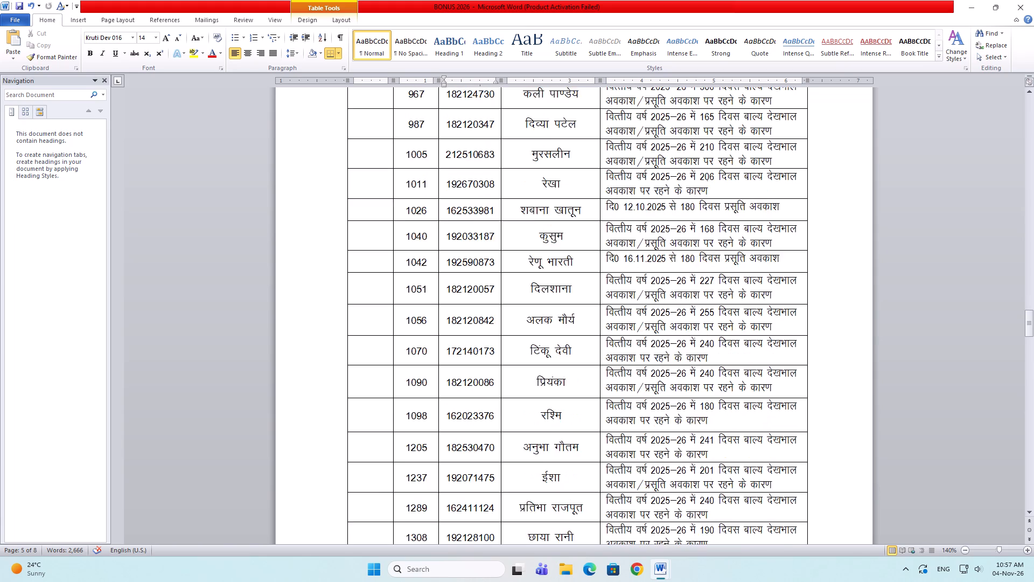
{"action": "scroll", "coordinate": [441, 247], "scroll_direction": "up", "scroll_amount": 4}
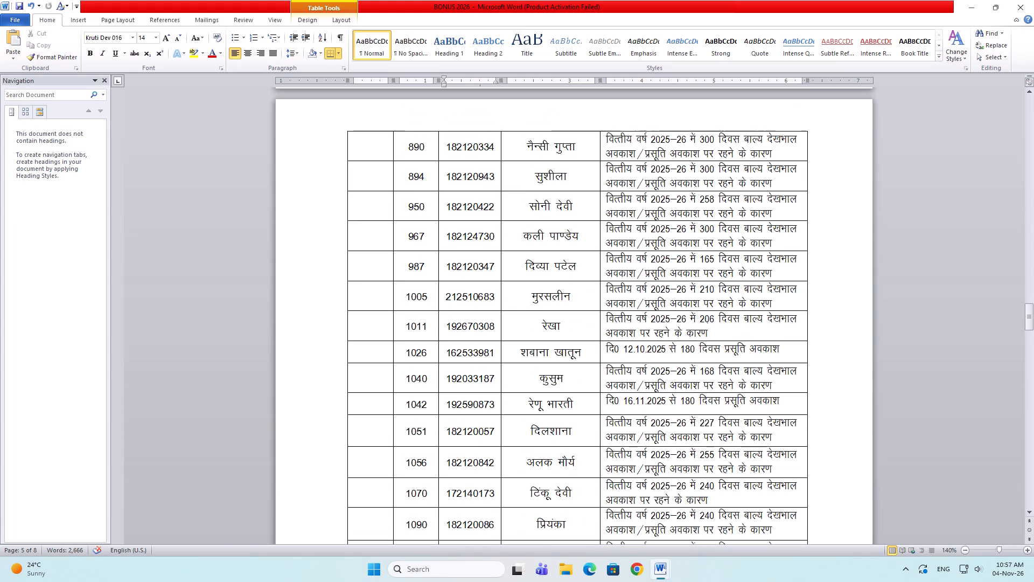
Cut the contents of the entry 967 row and switch to the blank rows in the PPPPPPPPP document.
{"action": "left_click_drag", "start_coordinate": [380, 234], "coordinate": [617, 242]}
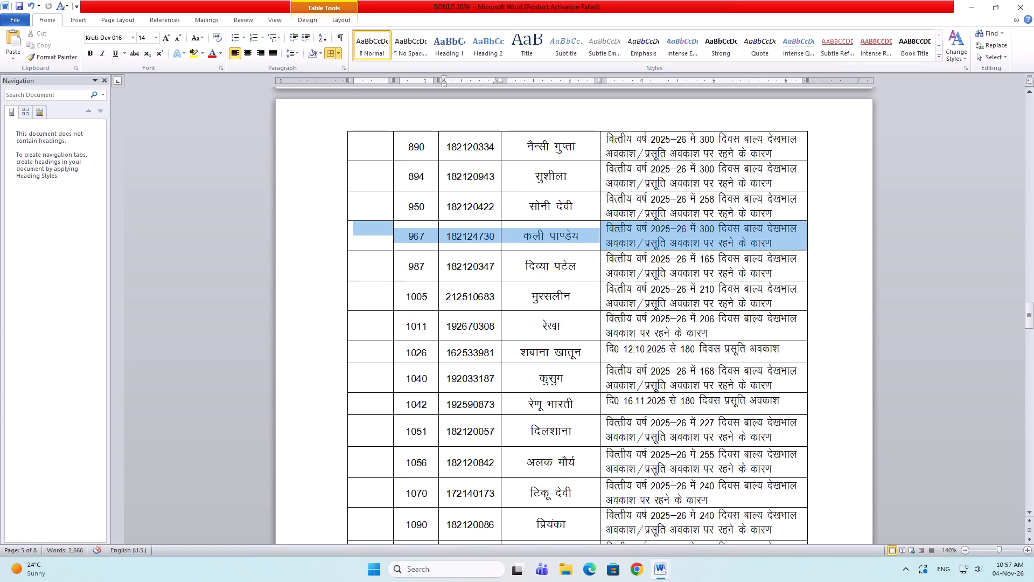
{"action": "left_click_drag", "start_coordinate": [617, 242], "coordinate": [651, 240]}
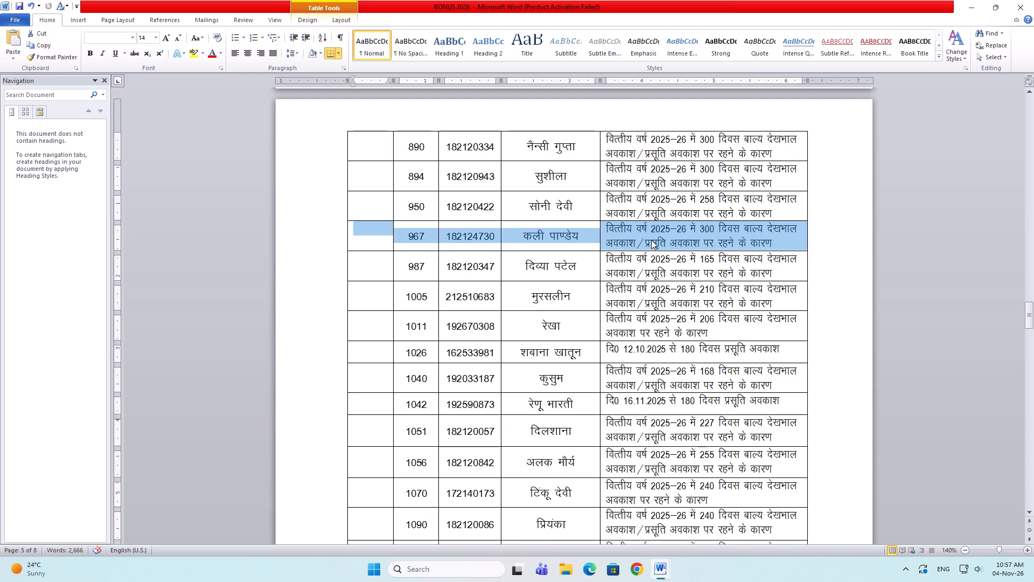
{"action": "key", "text": "ctrl+x"}
{"action": "key", "text": "alt+Tab"}
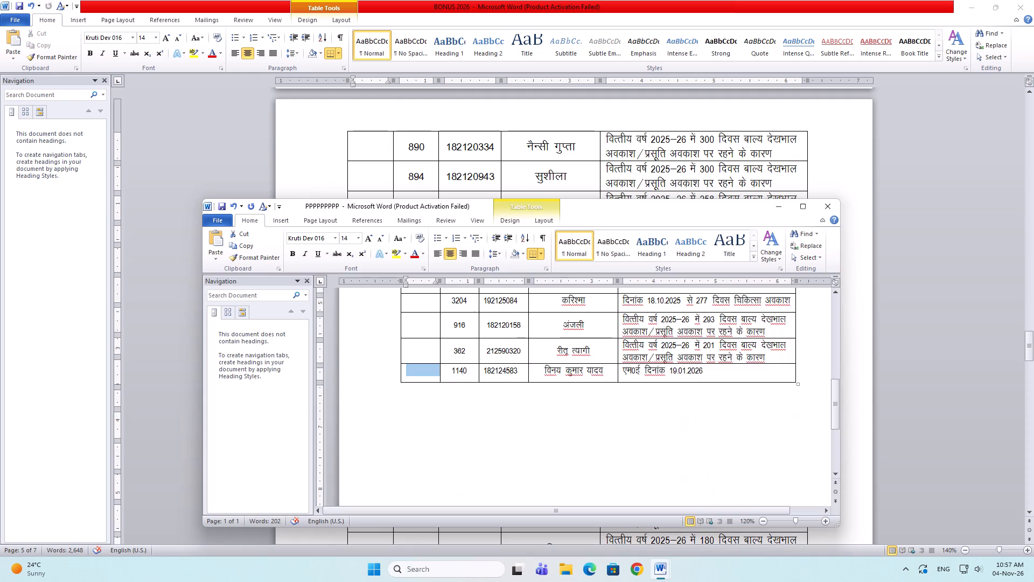
{"action": "scroll", "coordinate": [553, 335], "scroll_direction": "up", "scroll_amount": 7}
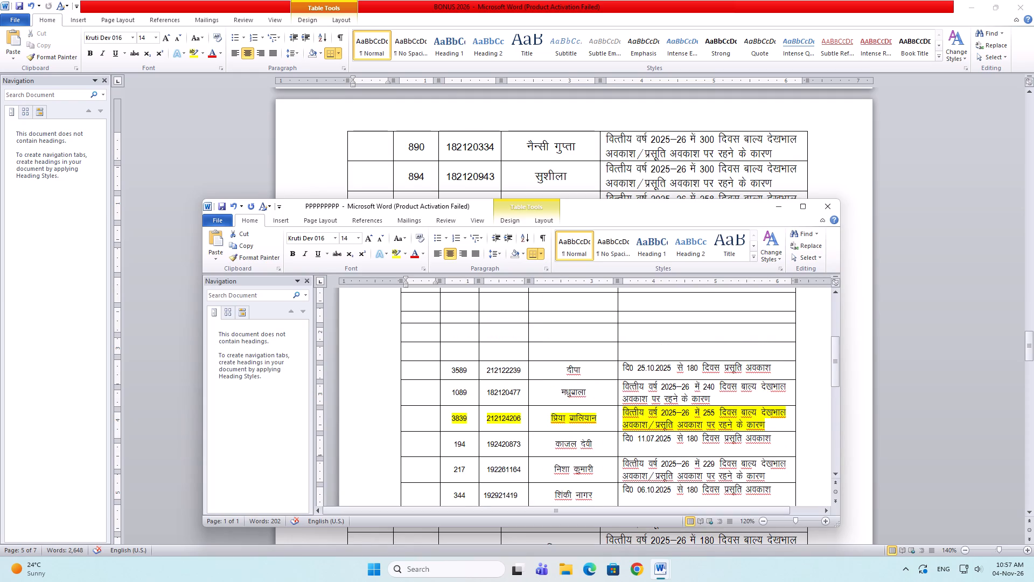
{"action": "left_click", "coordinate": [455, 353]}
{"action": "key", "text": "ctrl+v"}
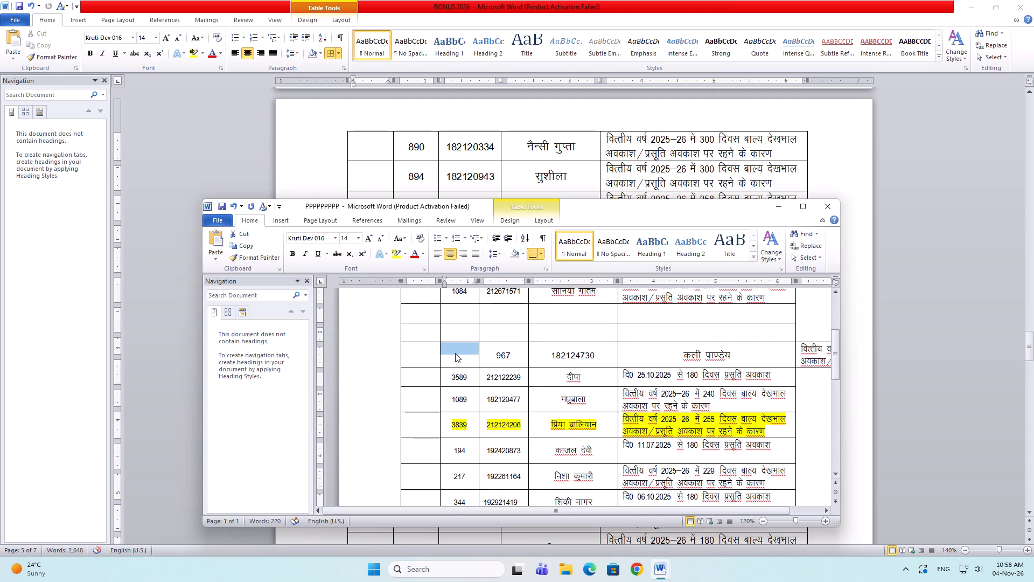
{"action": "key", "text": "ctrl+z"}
Paste the cut entry into the blank row directly above entry 3589, starting at its first cell, and save the document.
{"action": "left_click", "coordinate": [435, 345]}
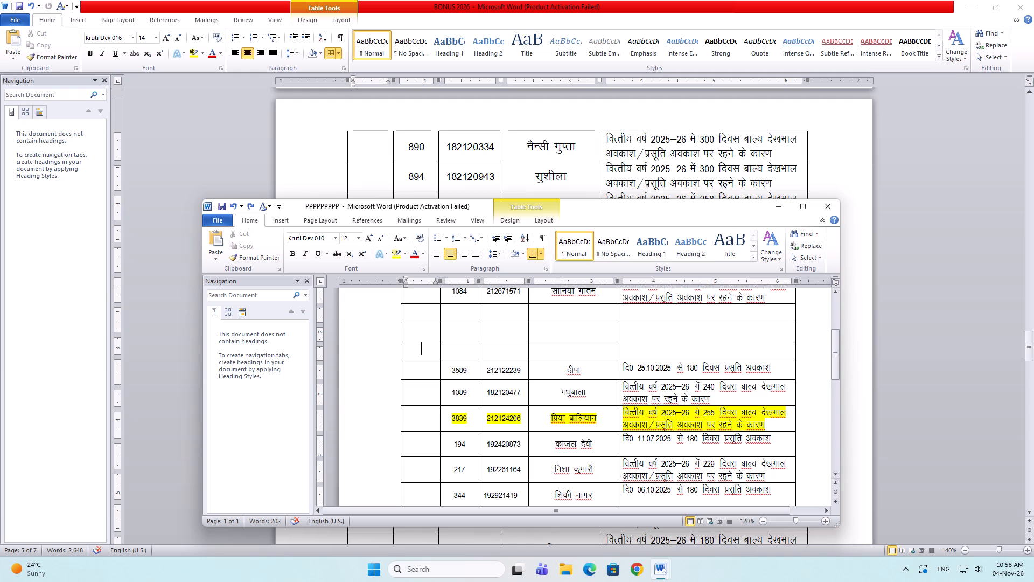
{"action": "key", "text": "ctrl+c"}
{"action": "key", "text": "ctrl+v"}
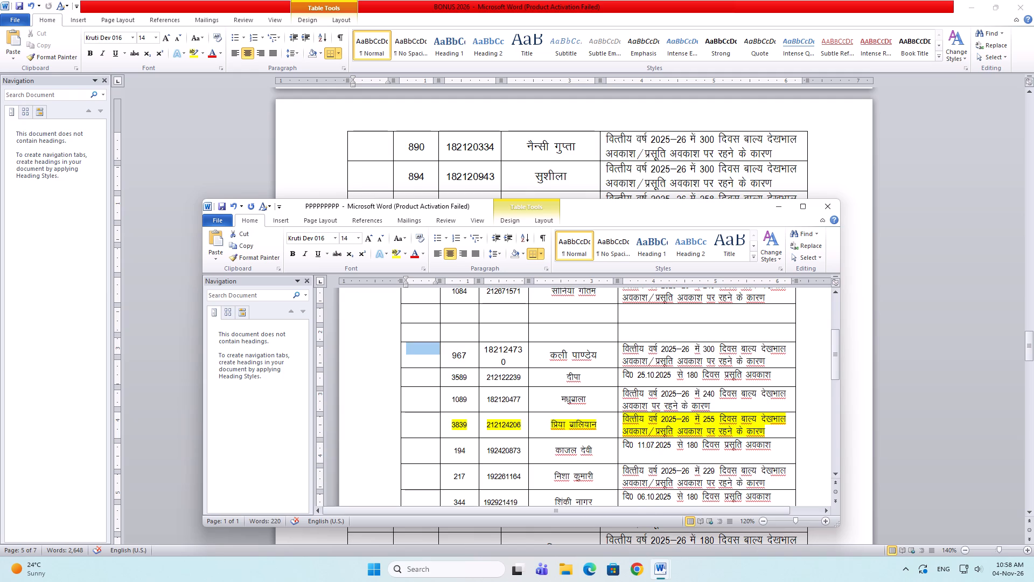
{"action": "key", "text": "ctrl+s"}
Widen the nine-digit number column so the pasted entry's number fits on one line, and save the document.
{"action": "left_click_drag", "start_coordinate": [508, 363], "coordinate": [482, 348]}
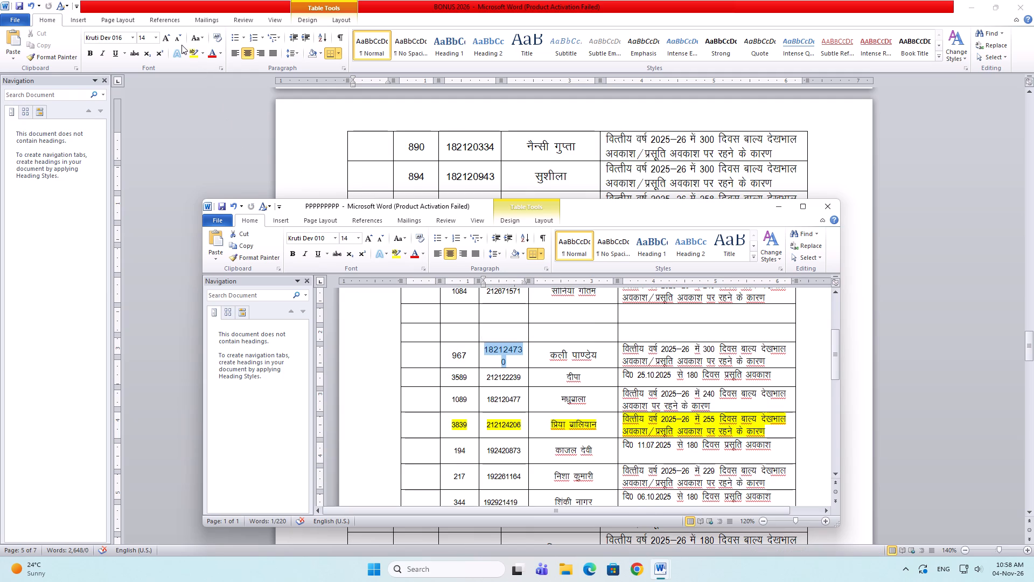
{"action": "left_click_drag", "start_coordinate": [582, 326], "coordinate": [578, 318]}
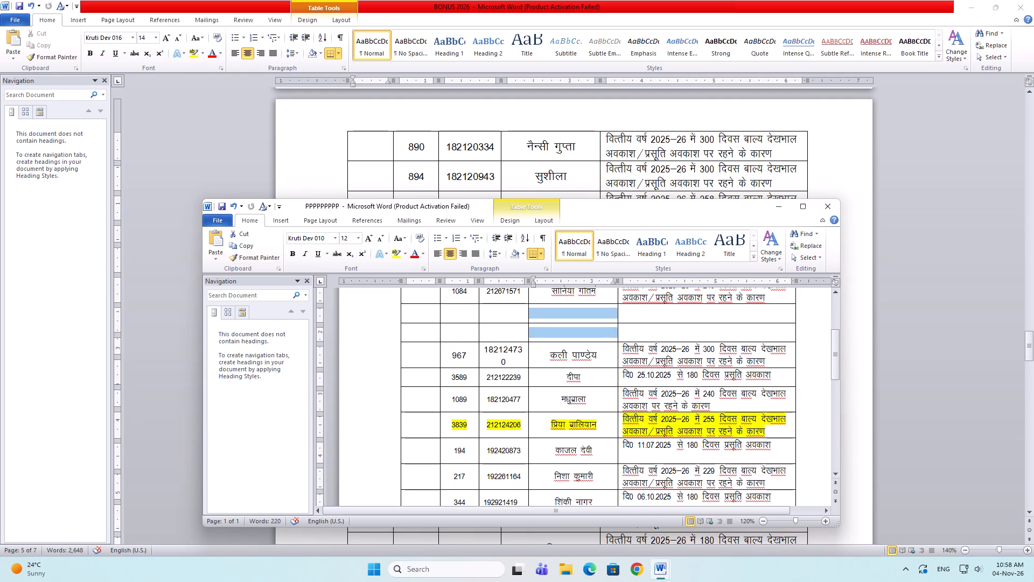
{"action": "left_click", "coordinate": [536, 328]}
{"action": "left_click_drag", "start_coordinate": [528, 295], "coordinate": [535, 296]}
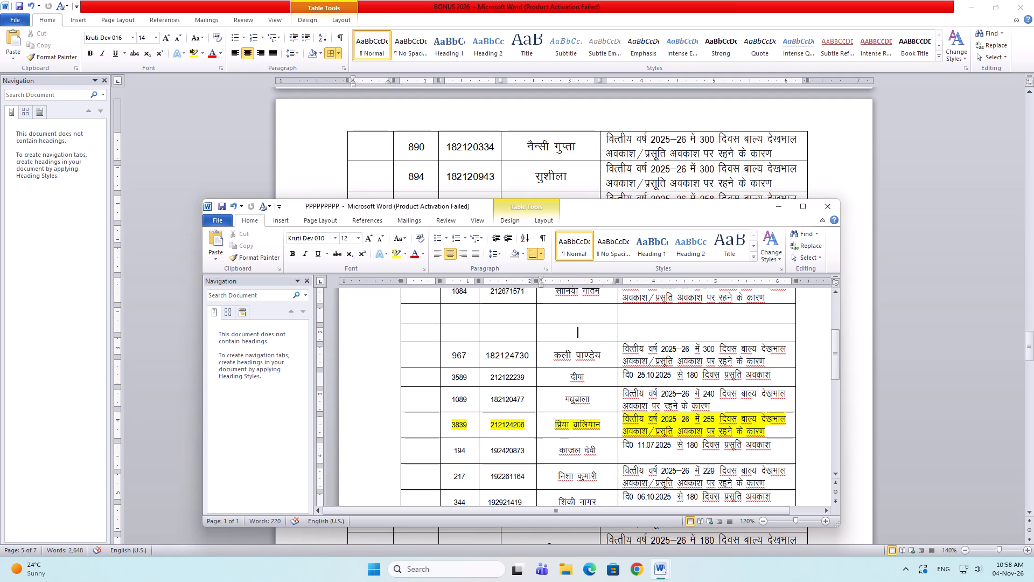
{"action": "key", "text": "ctrl+s"}
Review all entries in the PPPPPPPPP table from top to bottom, and return to the BONUS 2026 document.
{"action": "scroll", "coordinate": [563, 358], "scroll_direction": "down", "scroll_amount": 1}
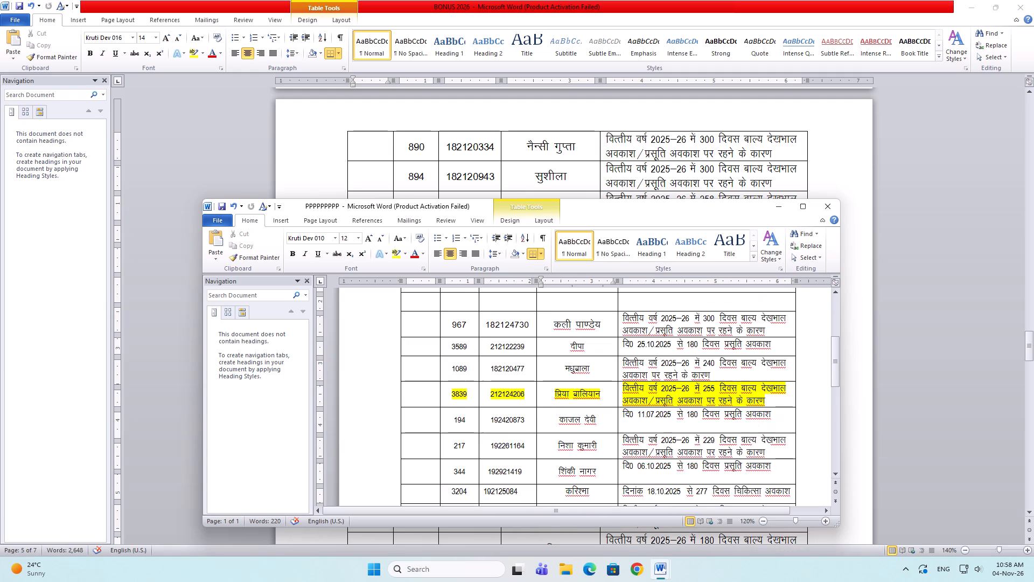
{"action": "scroll", "coordinate": [563, 358], "scroll_direction": "down", "scroll_amount": 1}
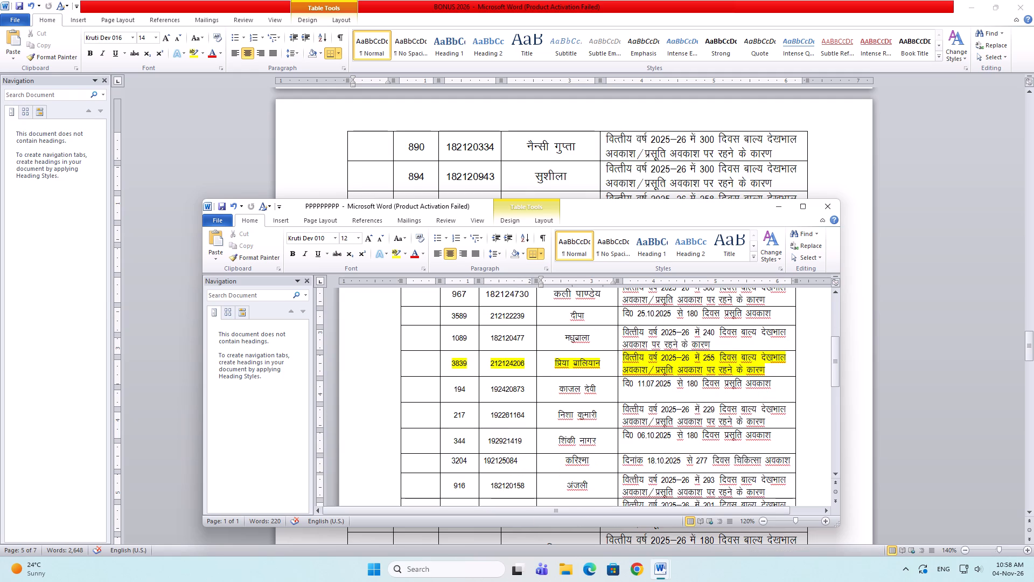
{"action": "scroll", "coordinate": [564, 359], "scroll_direction": "down", "scroll_amount": 2}
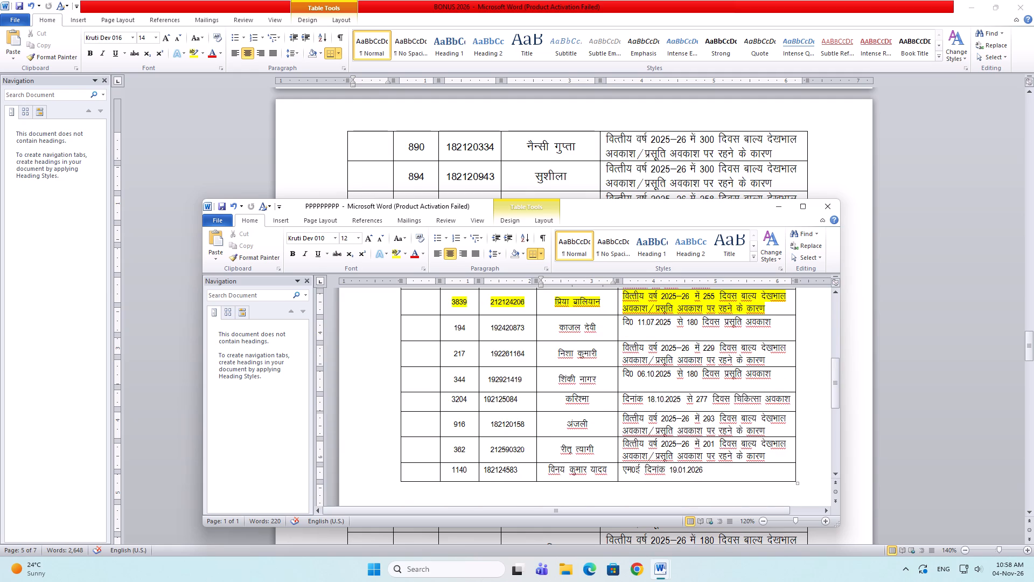
{"action": "scroll", "coordinate": [591, 398], "scroll_direction": "up", "scroll_amount": 8}
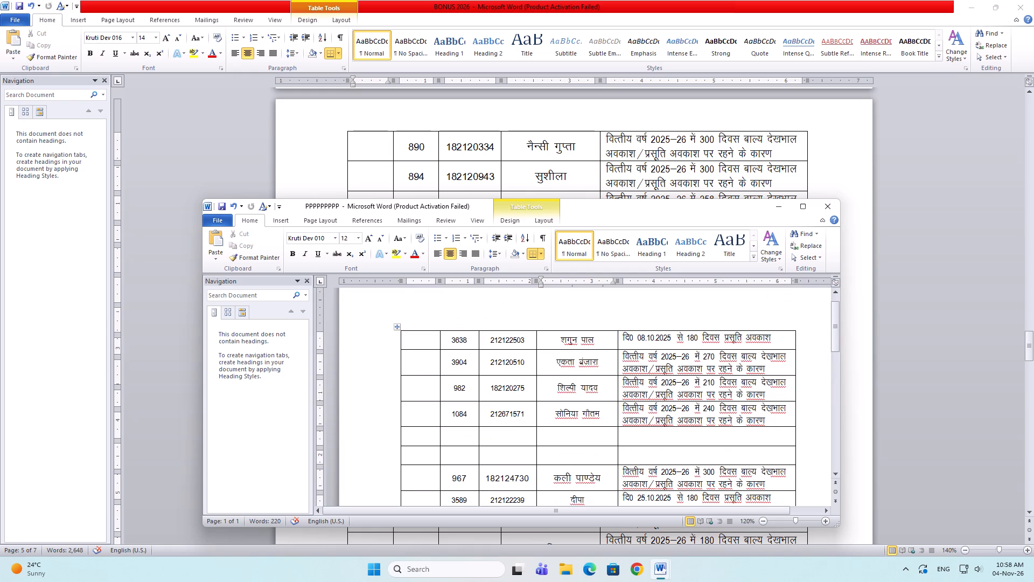
{"action": "scroll", "coordinate": [591, 398], "scroll_direction": "up", "scroll_amount": 2}
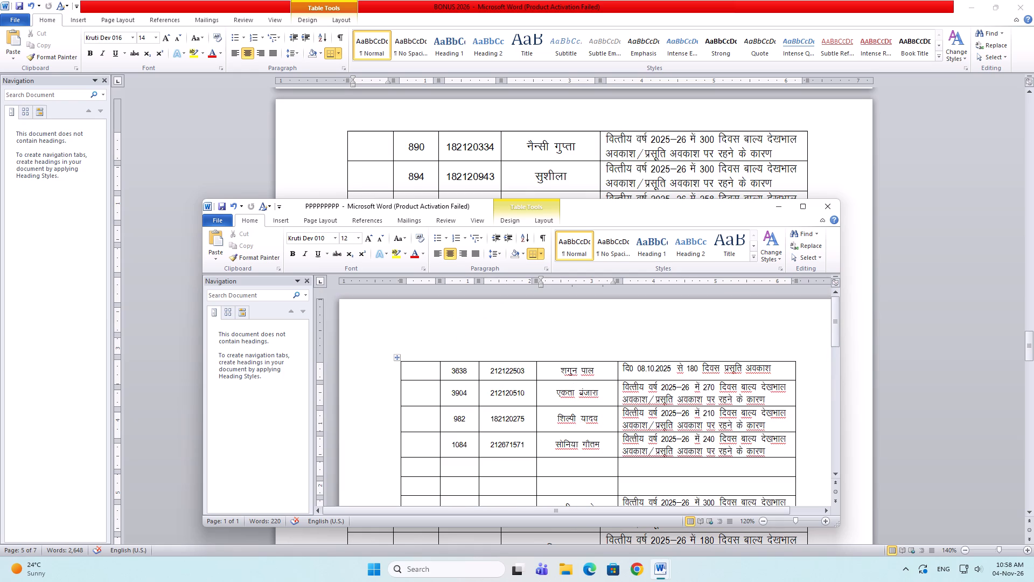
{"action": "scroll", "coordinate": [591, 398], "scroll_direction": "down", "scroll_amount": 1}
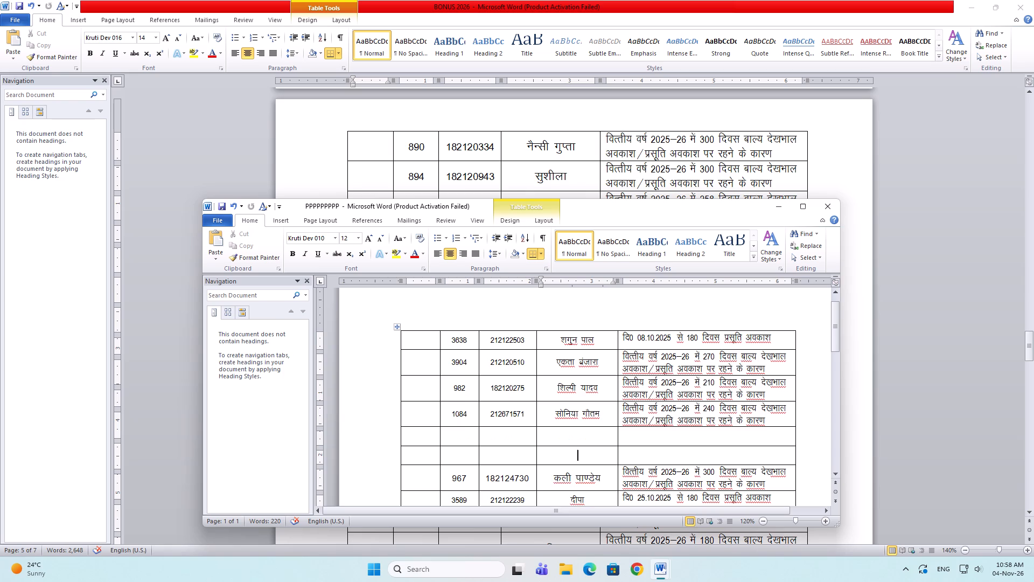
{"action": "scroll", "coordinate": [578, 398], "scroll_direction": "down", "scroll_amount": 8}
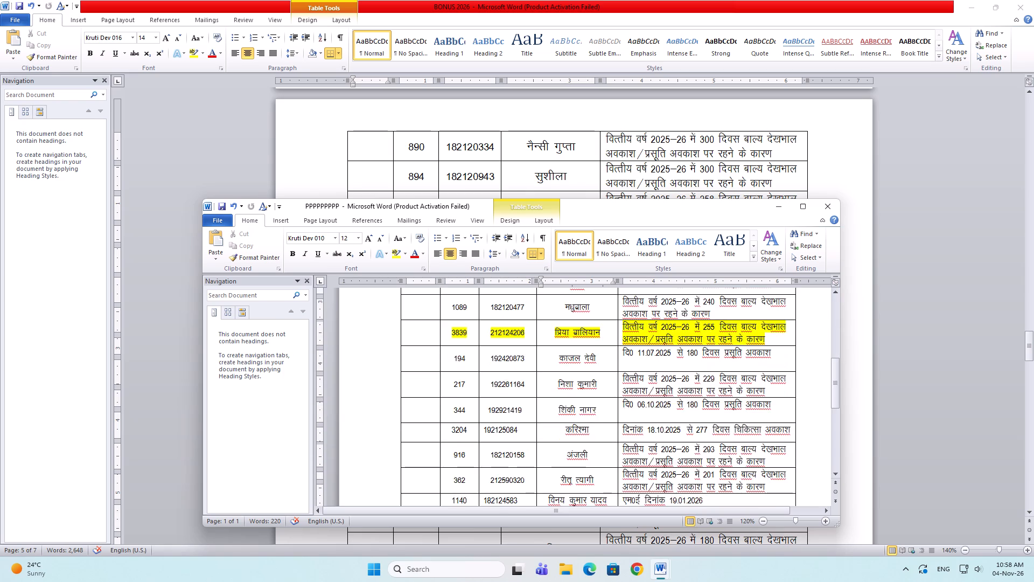
{"action": "left_click", "coordinate": [778, 215]}
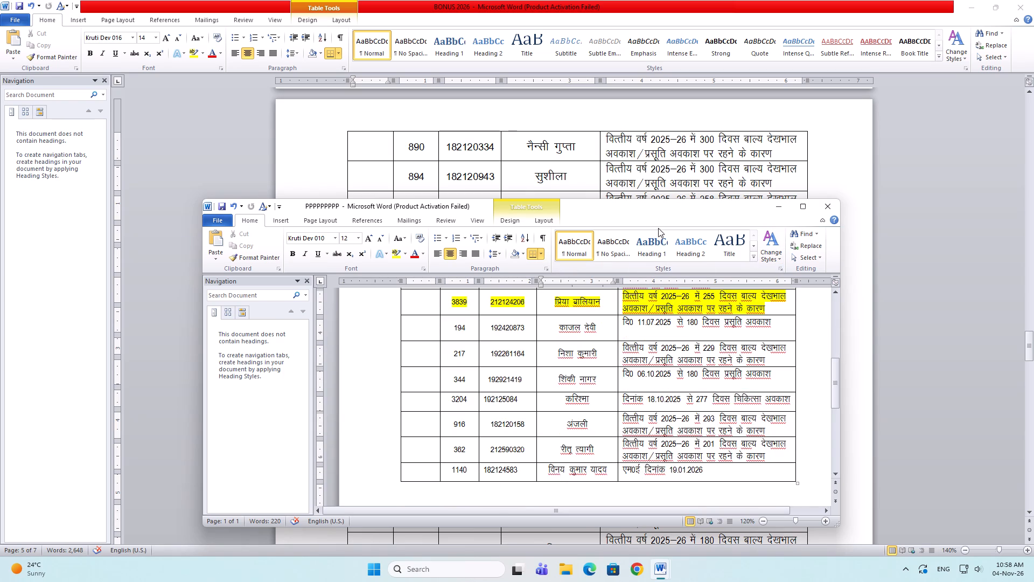
{"action": "left_click", "coordinate": [779, 209]}
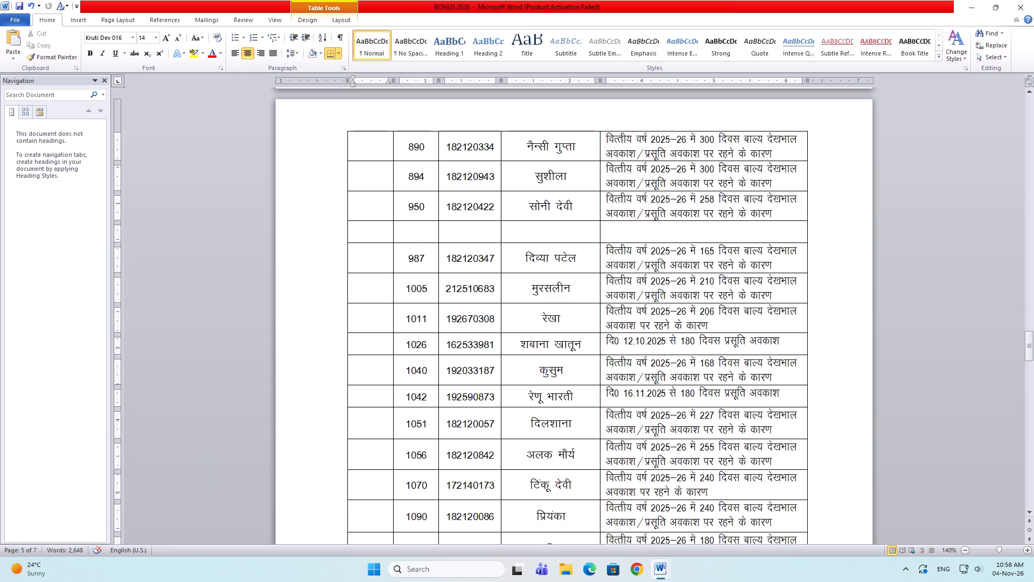
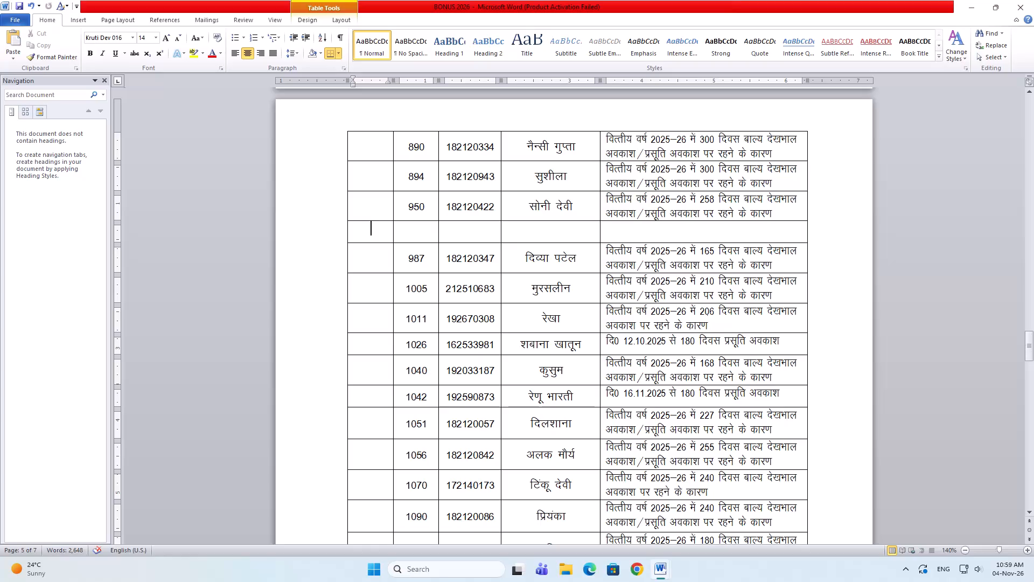
Delete the empty row between entries 950 and 987, shifting the rows below up, and save the document.
{"action": "left_click_drag", "start_coordinate": [383, 227], "coordinate": [530, 232]}
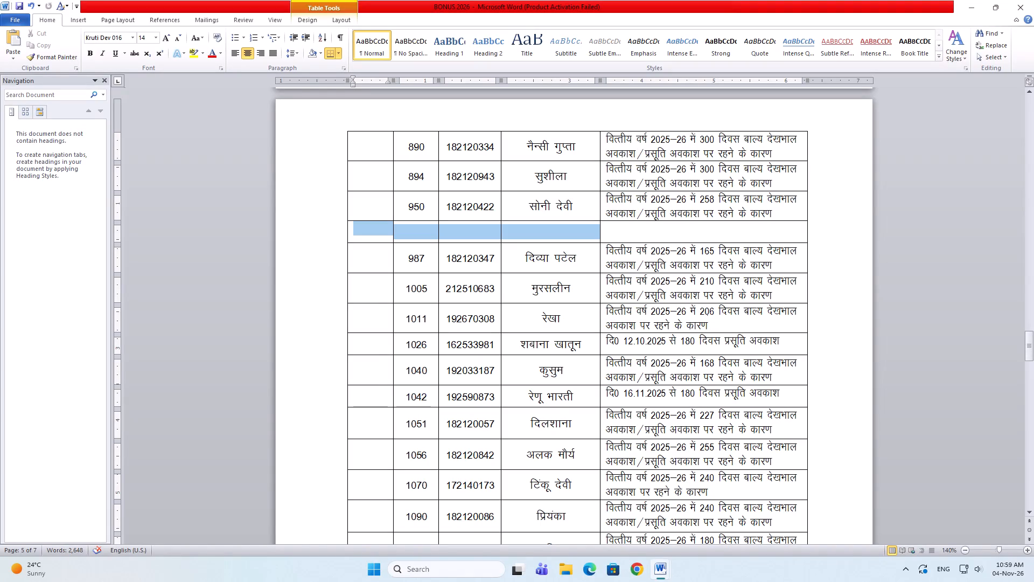
{"action": "left_click_drag", "start_coordinate": [530, 232], "coordinate": [607, 228]}
{"action": "right_click", "coordinate": [607, 228]}
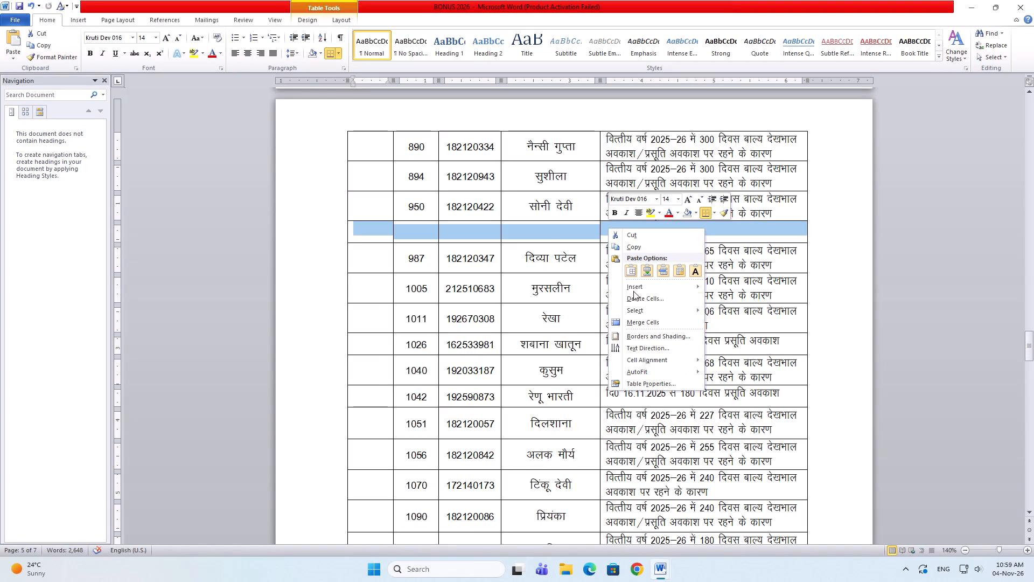
{"action": "left_click", "coordinate": [634, 299]}
{"action": "left_click", "coordinate": [494, 300]}
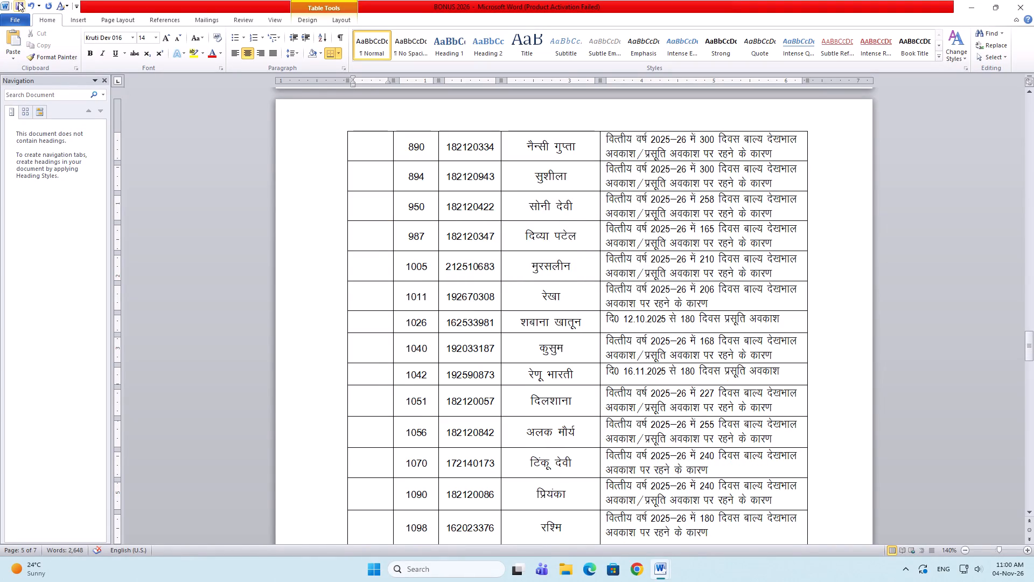
{"action": "triple_click", "coordinate": [18, 2]}
{"action": "left_click", "coordinate": [18, 2]}
Review the entries around 1561 and back up through the list to entry 379, checking their numbers and leave reasons.
{"action": "scroll", "coordinate": [466, 218], "scroll_direction": "down", "scroll_amount": 5}
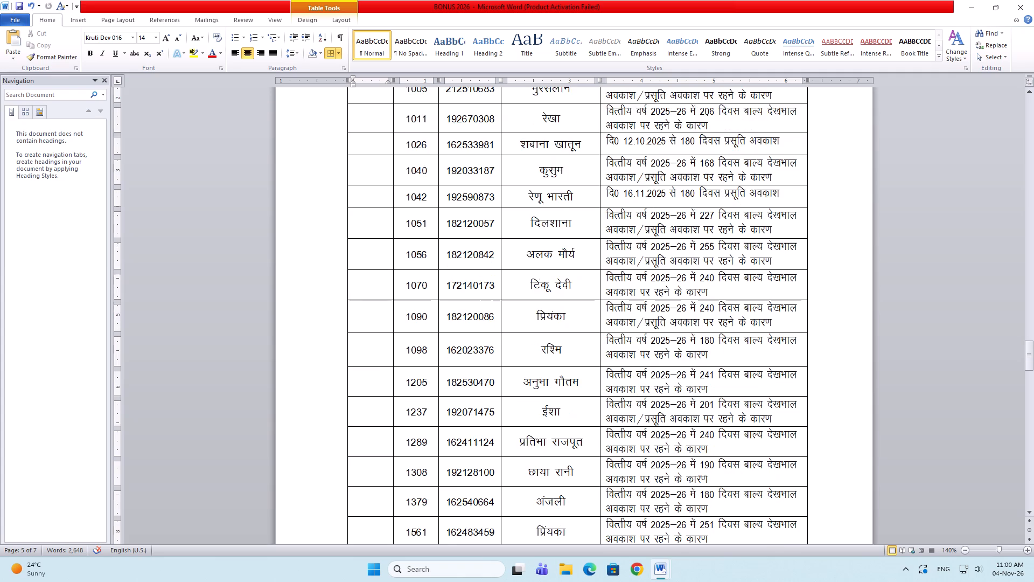
{"action": "scroll", "coordinate": [468, 217], "scroll_direction": "down", "scroll_amount": 14}
{"action": "scroll", "coordinate": [470, 217], "scroll_direction": "up", "scroll_amount": 16}
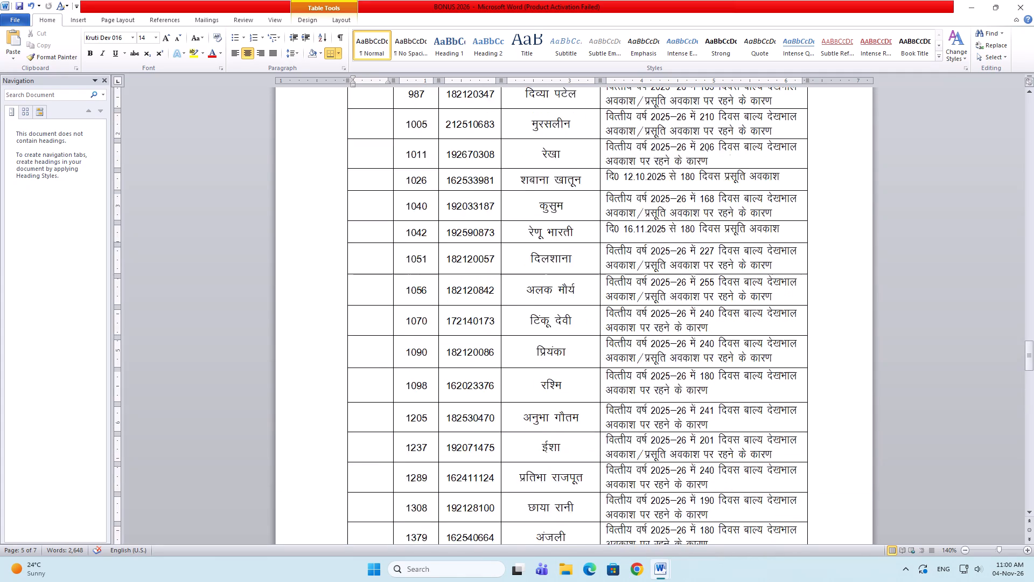
{"action": "scroll", "coordinate": [473, 216], "scroll_direction": "up", "scroll_amount": 11}
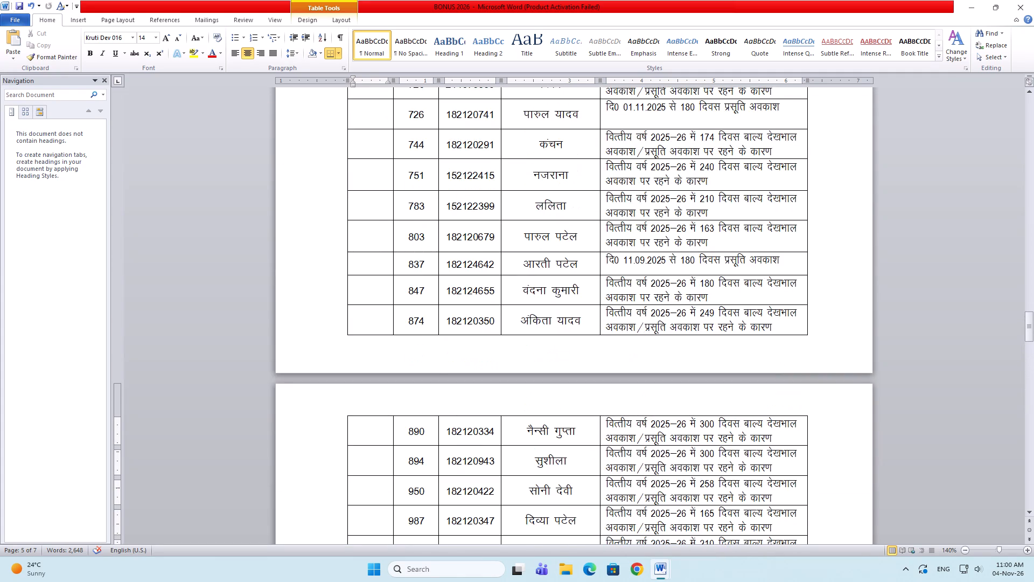
{"action": "scroll", "coordinate": [504, 238], "scroll_direction": "up", "scroll_amount": 5}
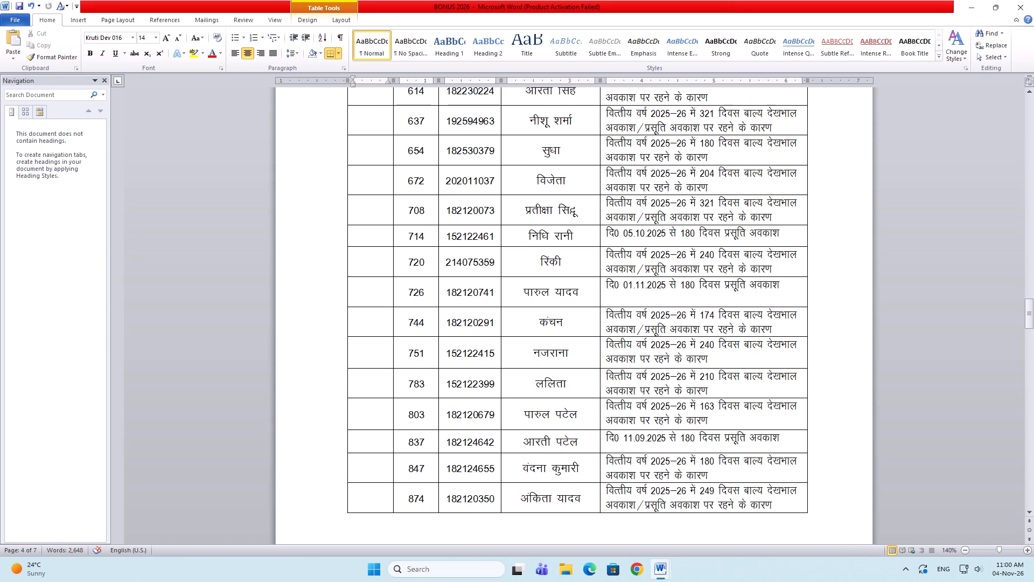
{"action": "scroll", "coordinate": [501, 332], "scroll_direction": "up", "scroll_amount": 3}
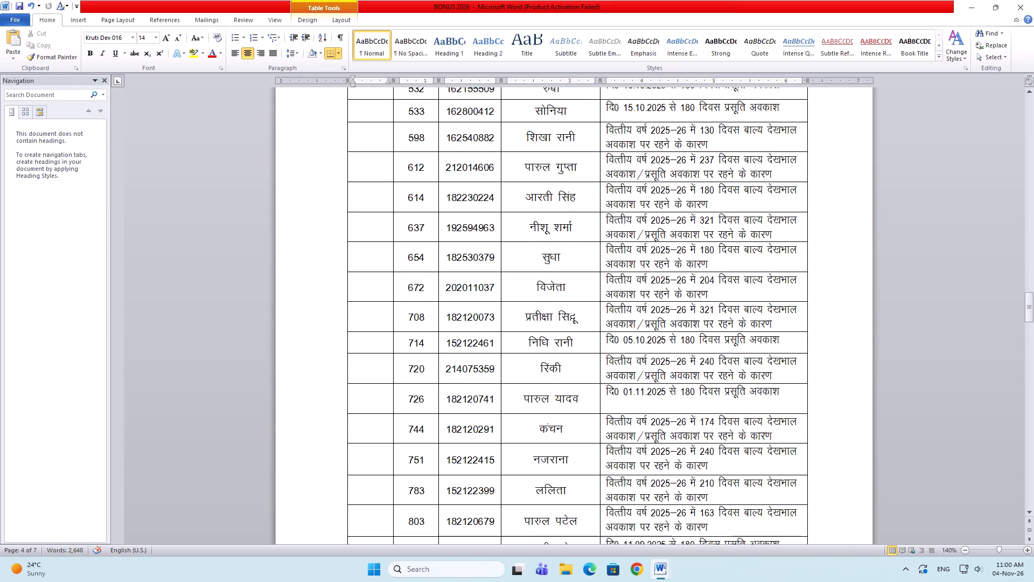
{"action": "scroll", "coordinate": [504, 331], "scroll_direction": "up", "scroll_amount": 2}
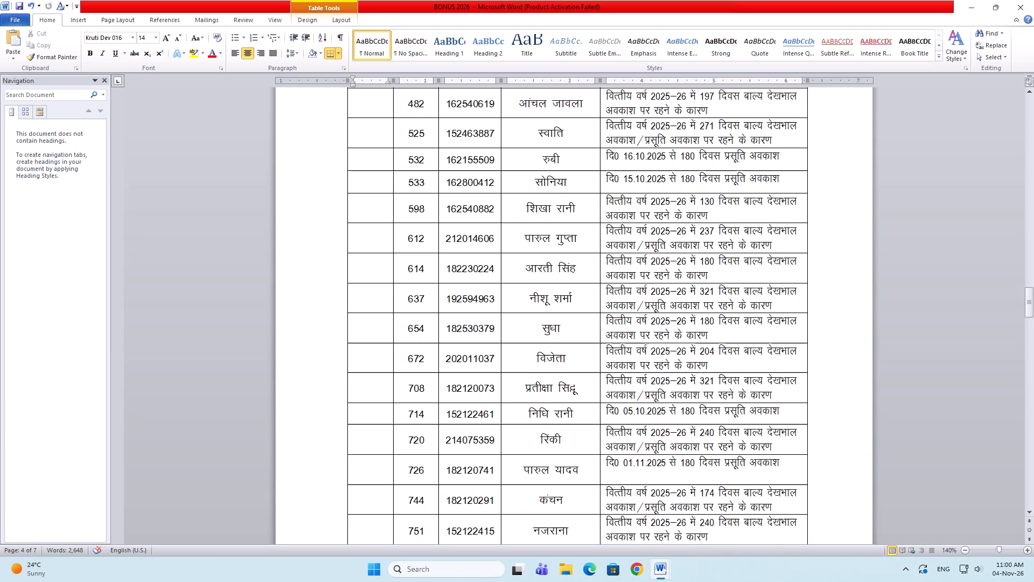
{"action": "scroll", "coordinate": [490, 326], "scroll_direction": "up", "scroll_amount": 2}
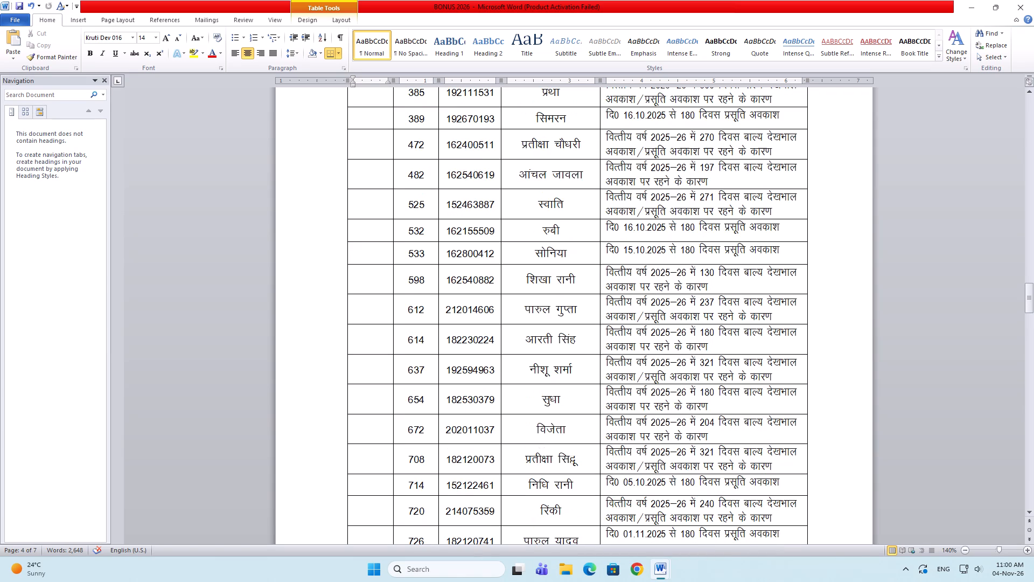
{"action": "scroll", "coordinate": [490, 326], "scroll_direction": "up", "scroll_amount": 1}
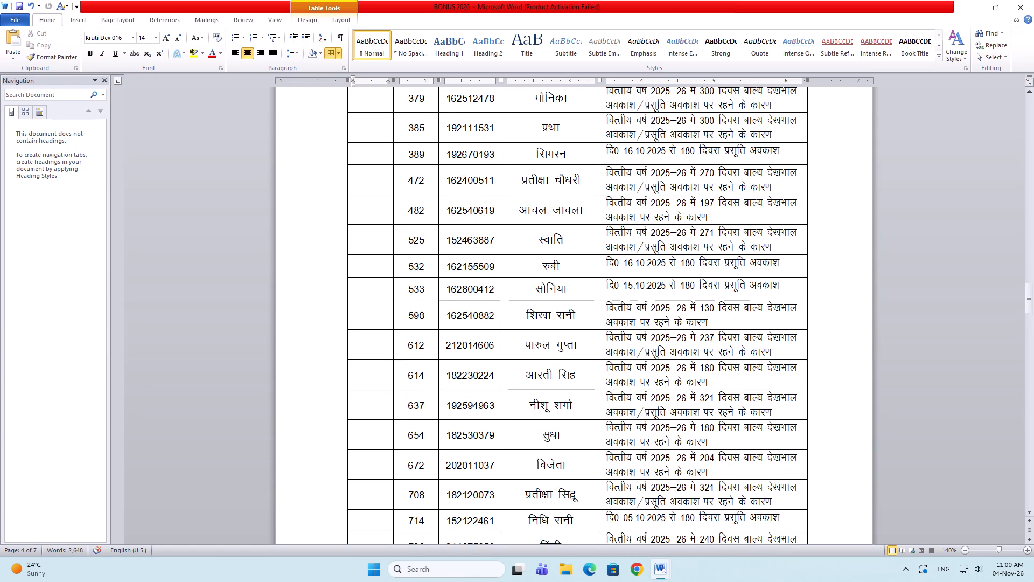
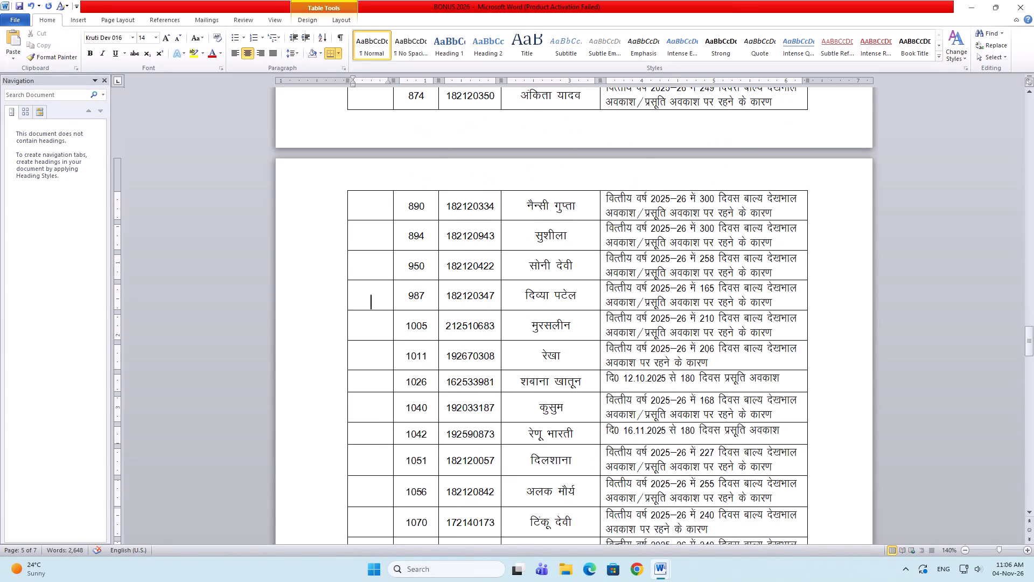
Move the contents of entry 3167's row from the list into a new last row of the PPPPPPPPP document's table and save that document.
{"action": "scroll", "coordinate": [573, 392], "scroll_direction": "down", "scroll_amount": 9}
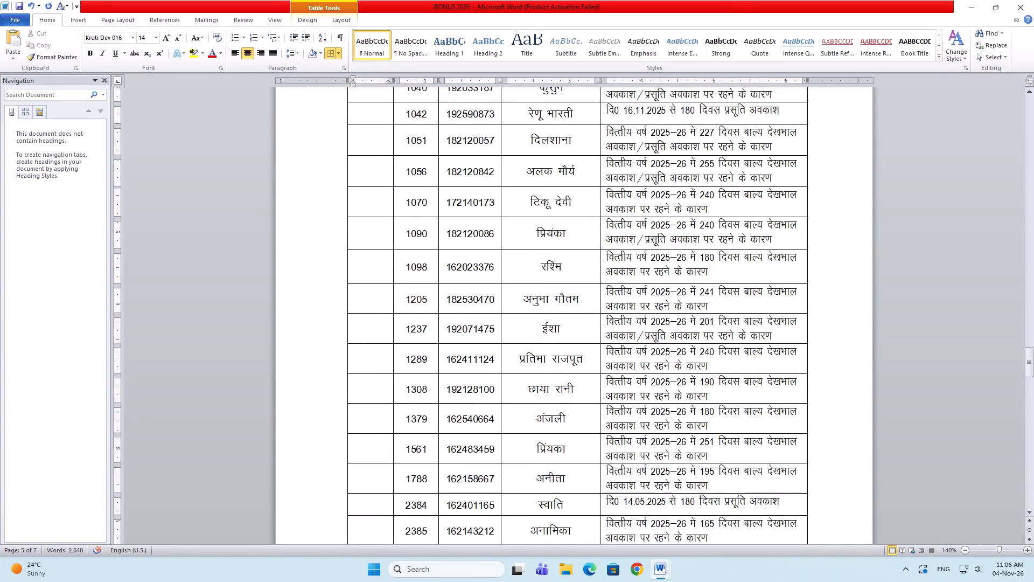
{"action": "scroll", "coordinate": [573, 392], "scroll_direction": "down", "scroll_amount": 12}
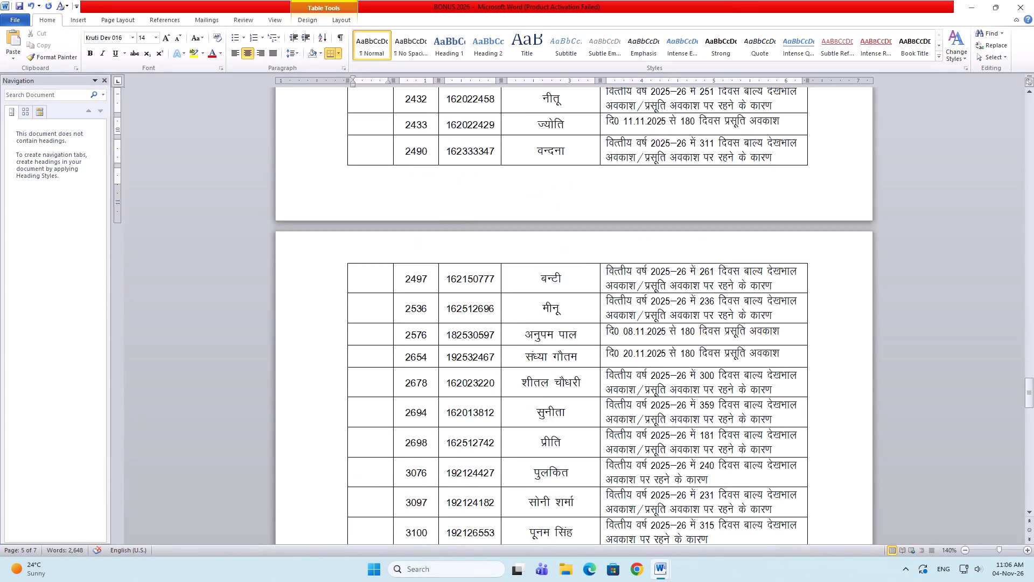
{"action": "scroll", "coordinate": [574, 391], "scroll_direction": "down", "scroll_amount": 9}
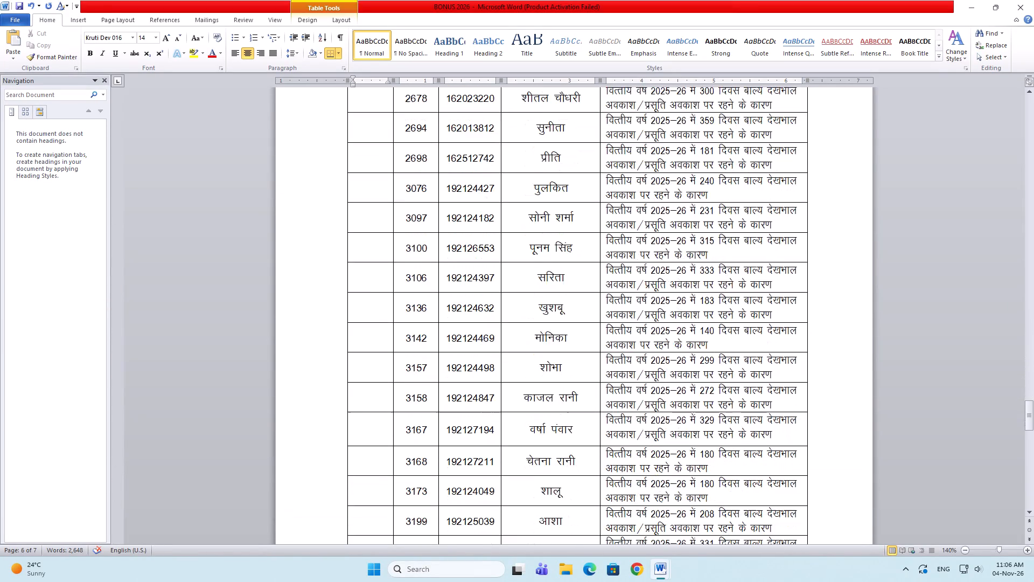
{"action": "left_click_drag", "start_coordinate": [373, 433], "coordinate": [627, 415]}
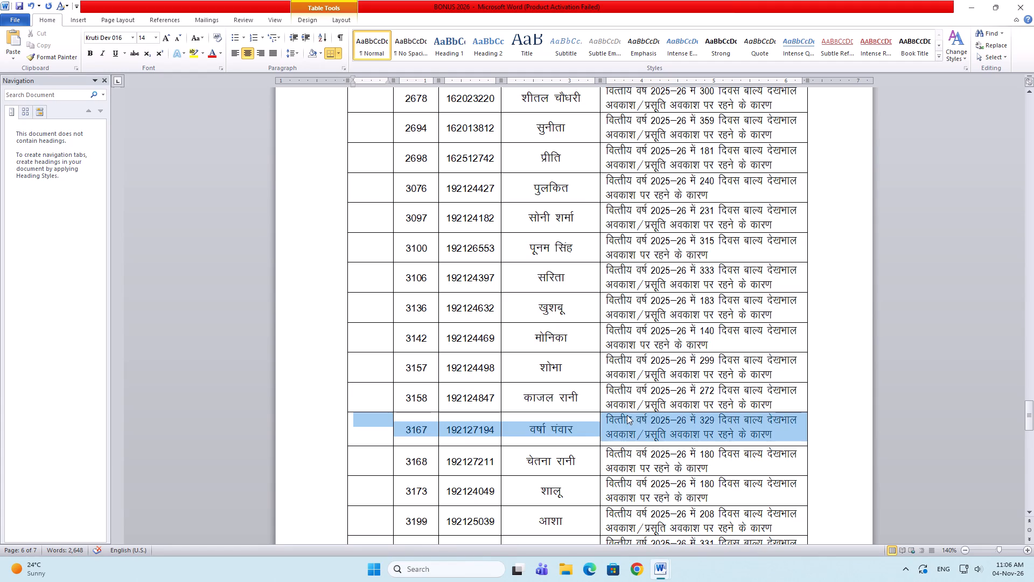
{"action": "key", "text": "ctrl+x"}
{"action": "key", "text": "alt+Tab"}
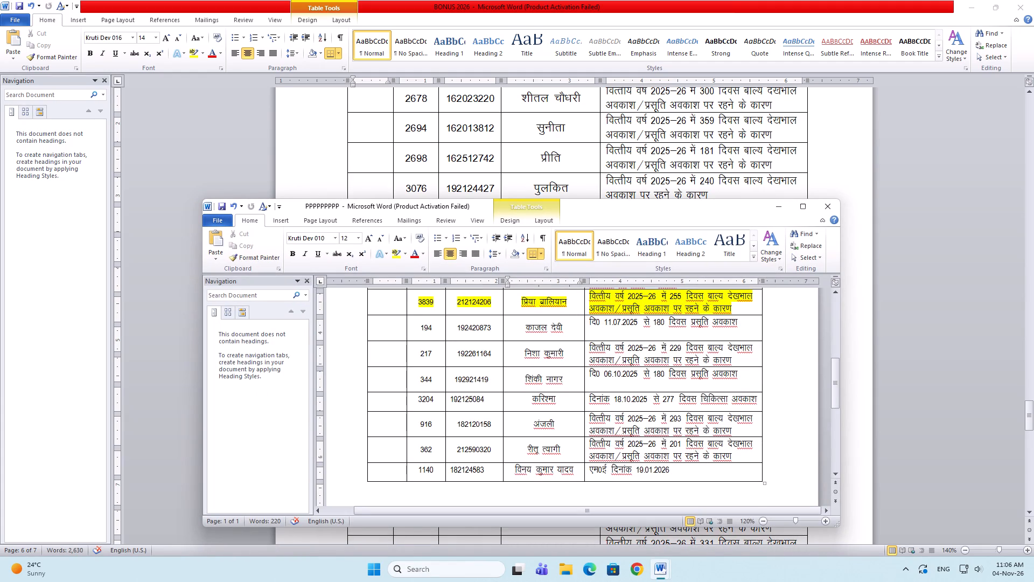
{"action": "left_click", "coordinate": [694, 469]}
{"action": "key", "text": "Tab"}
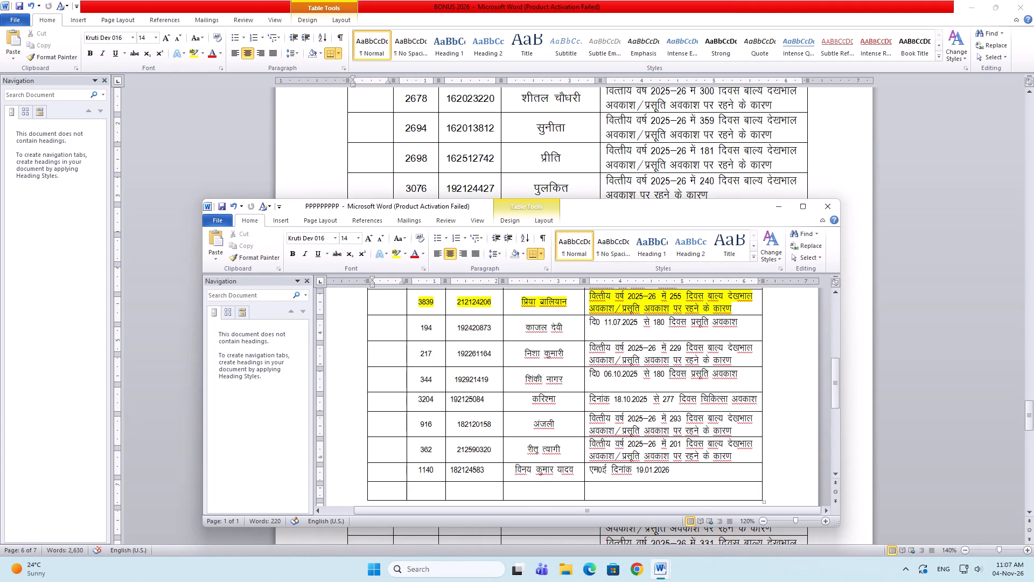
{"action": "key", "text": "ctrl+v"}
{"action": "key", "text": "ctrl+s"}
{"action": "key", "text": "alt+Tab"}
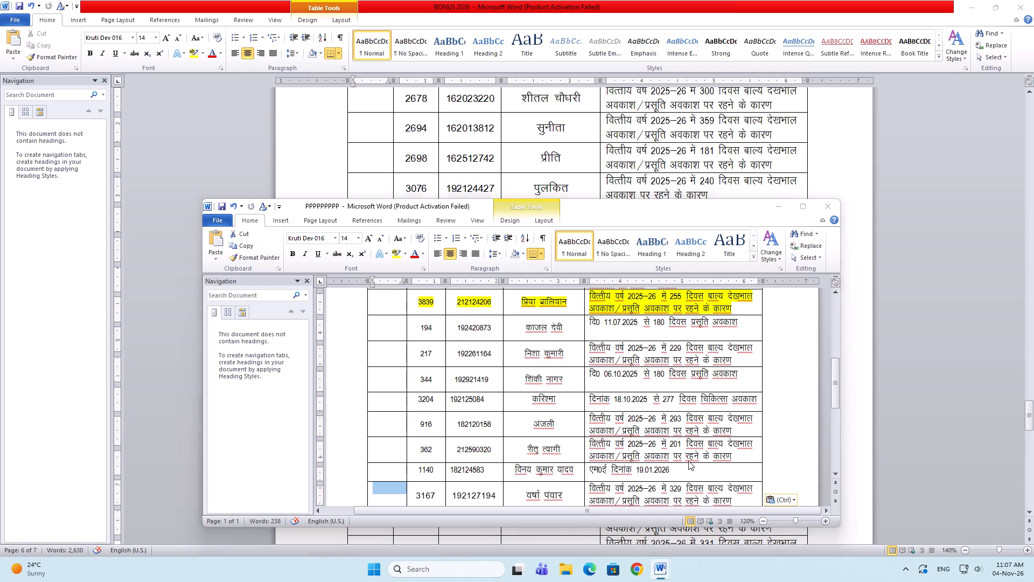
Delete the emptied row between entries 3158 and 3168 in the BONUS 2026 list with the shift cells left option.
{"action": "left_click_drag", "start_coordinate": [361, 428], "coordinate": [677, 446]}
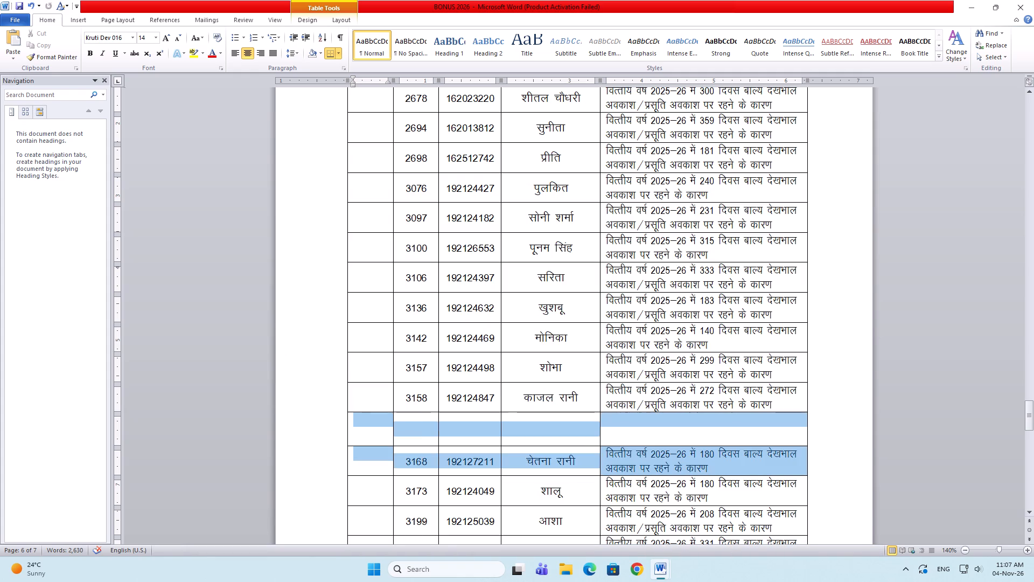
{"action": "left_click_drag", "start_coordinate": [677, 446], "coordinate": [676, 446]}
{"action": "left_click", "coordinate": [667, 429]}
{"action": "left_click_drag", "start_coordinate": [380, 431], "coordinate": [670, 433]}
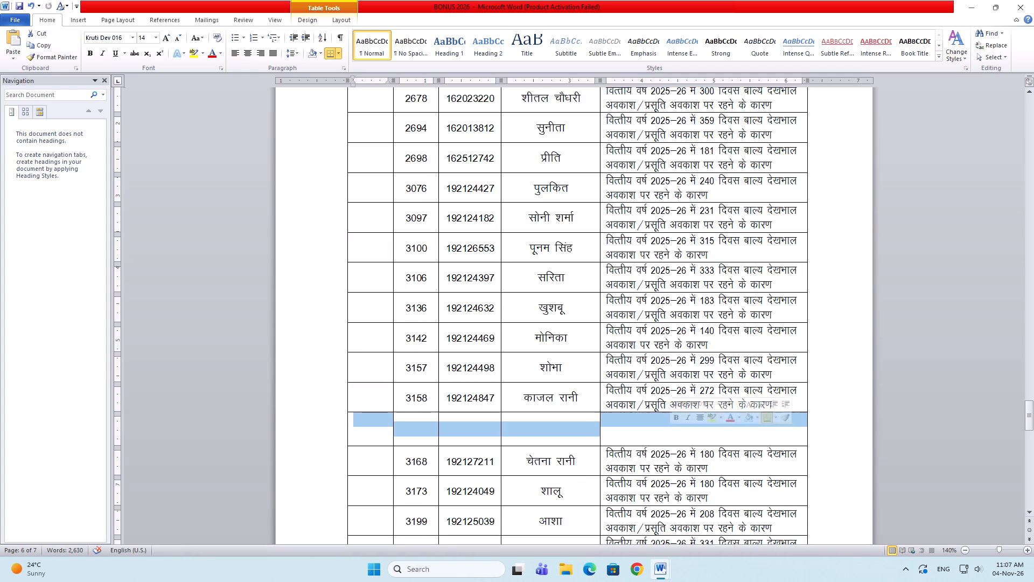
{"action": "right_click", "coordinate": [673, 431]}
{"action": "left_click", "coordinate": [691, 341]}
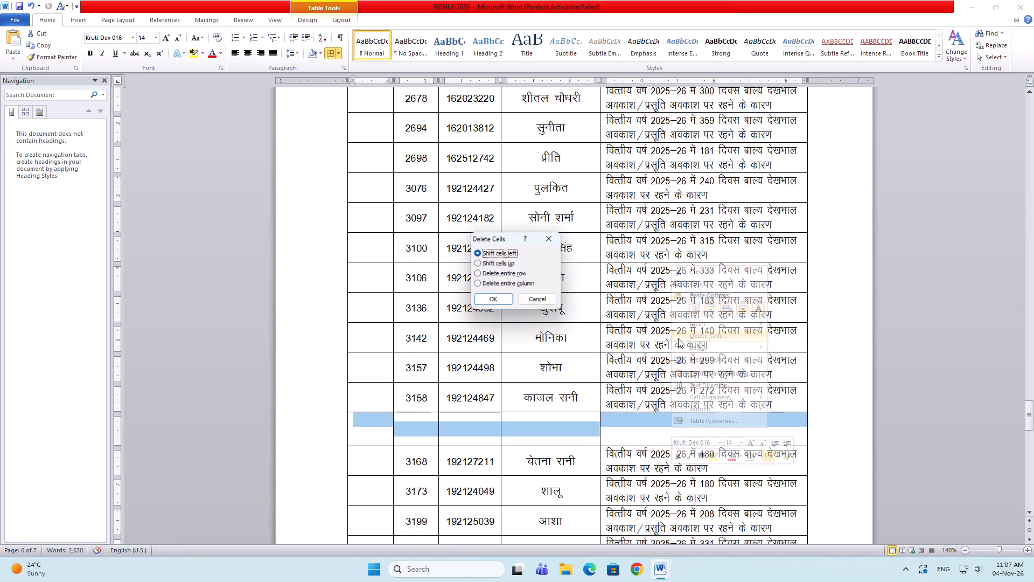
{"action": "left_click", "coordinate": [490, 303]}
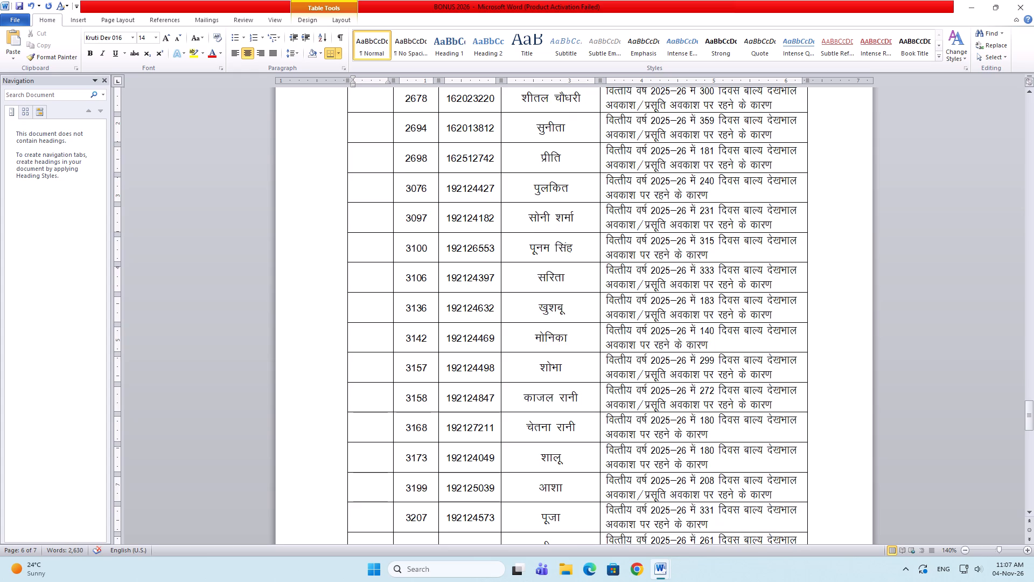
Review the entries after 3168 through the study-leave and character-roll rows, and back up the list to entry 285.
{"action": "scroll", "coordinate": [491, 345], "scroll_direction": "down", "scroll_amount": 8}
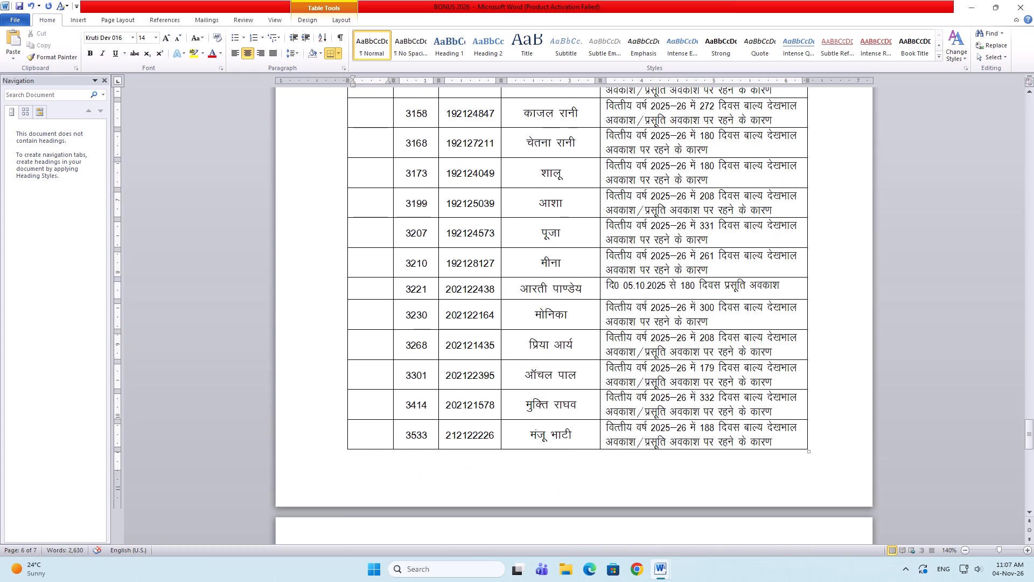
{"action": "scroll", "coordinate": [492, 345], "scroll_direction": "down", "scroll_amount": 9}
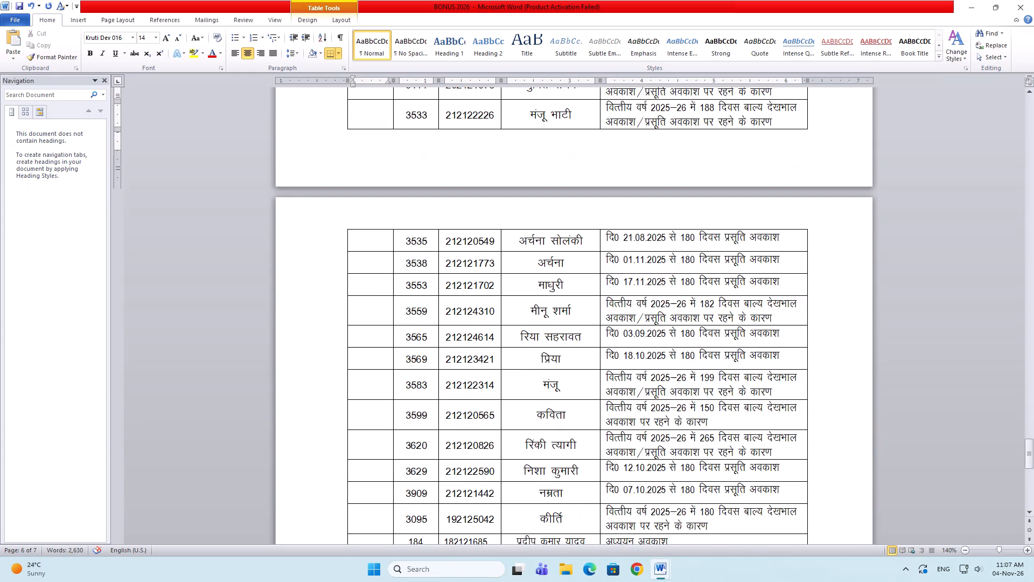
{"action": "scroll", "coordinate": [585, 375], "scroll_direction": "down", "scroll_amount": 3}
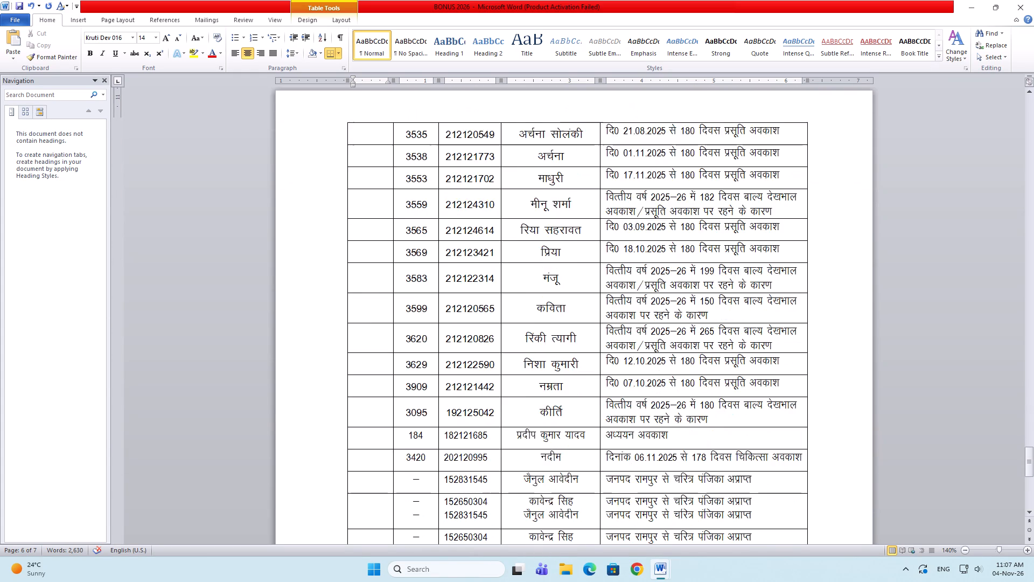
{"action": "scroll", "coordinate": [585, 375], "scroll_direction": "up", "scroll_amount": 20}
{"action": "scroll", "coordinate": [585, 375], "scroll_direction": "up", "scroll_amount": 20}
{"action": "scroll", "coordinate": [585, 375], "scroll_direction": "up", "scroll_amount": 1}
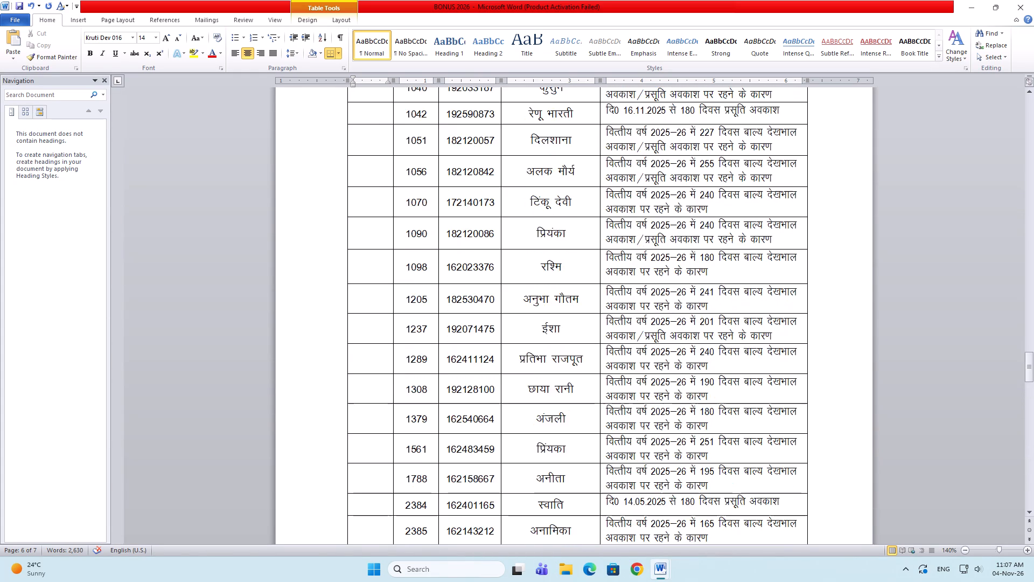
{"action": "scroll", "coordinate": [585, 374], "scroll_direction": "up", "scroll_amount": 13}
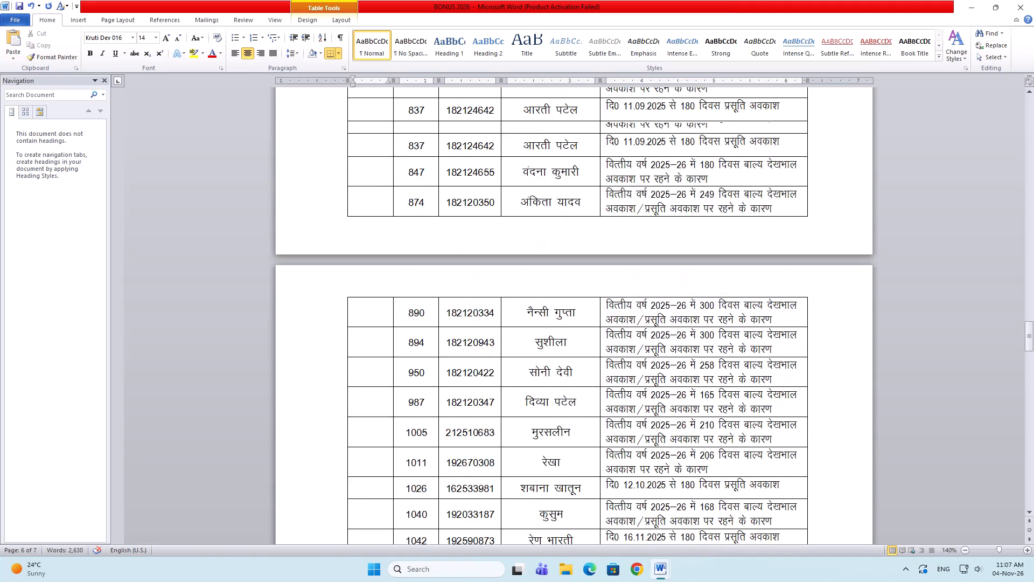
{"action": "scroll", "coordinate": [585, 373], "scroll_direction": "up", "scroll_amount": 8}
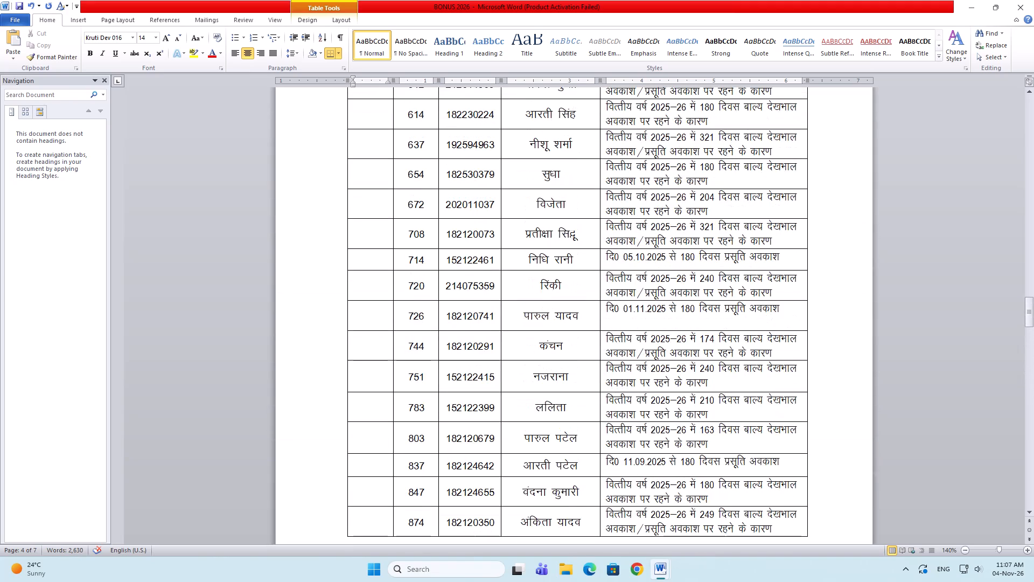
{"action": "scroll", "coordinate": [541, 366], "scroll_direction": "up", "scroll_amount": 10}
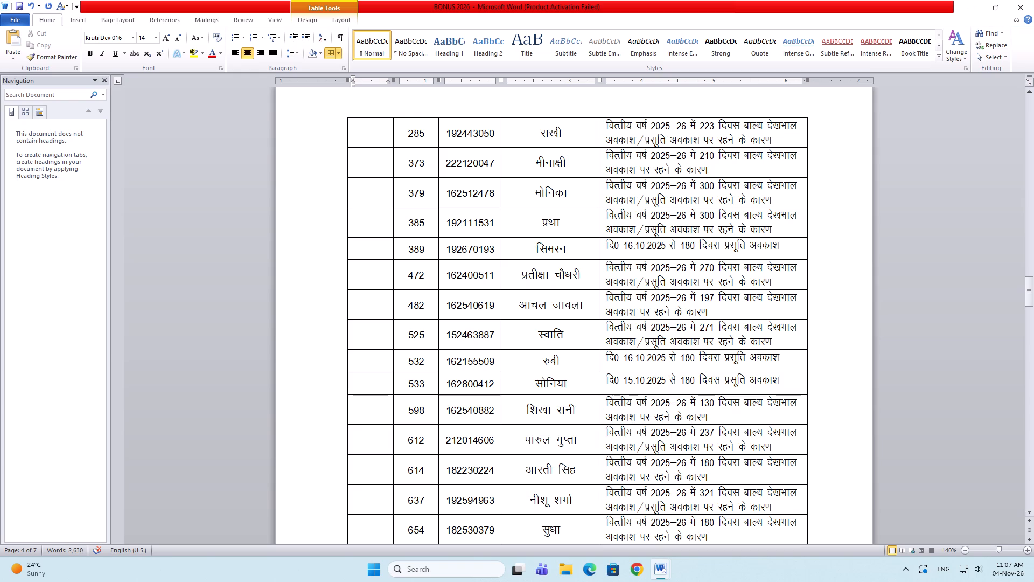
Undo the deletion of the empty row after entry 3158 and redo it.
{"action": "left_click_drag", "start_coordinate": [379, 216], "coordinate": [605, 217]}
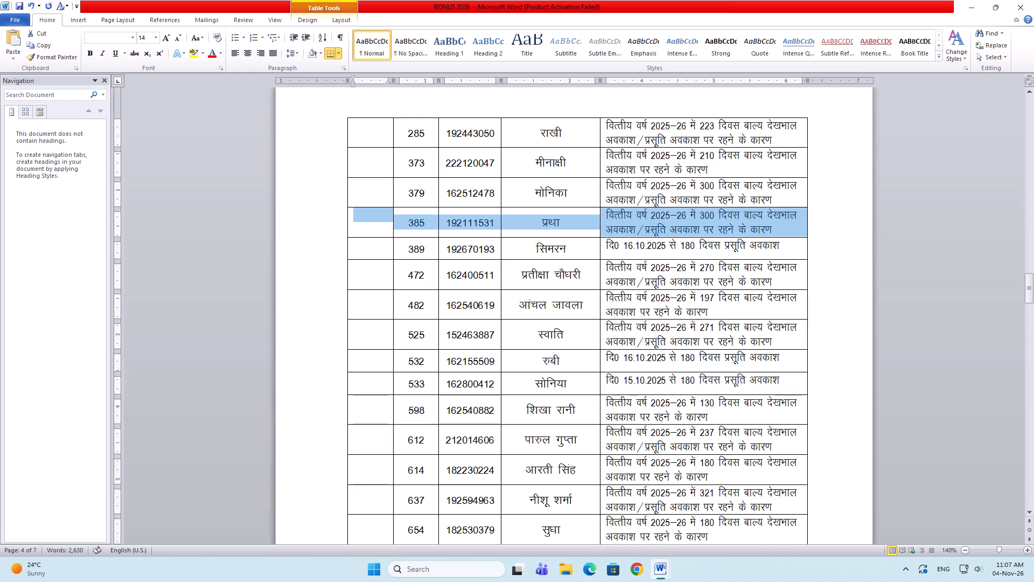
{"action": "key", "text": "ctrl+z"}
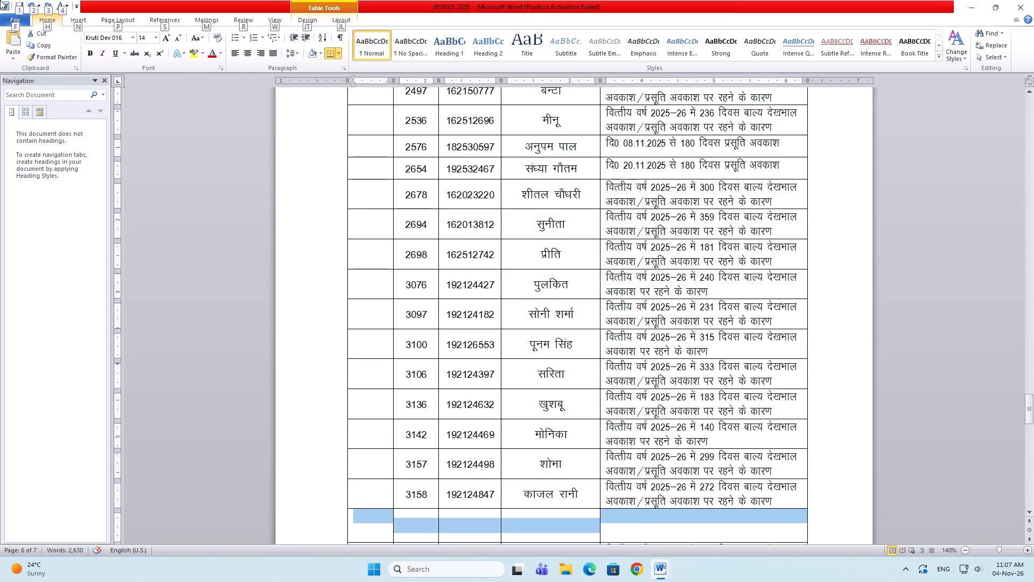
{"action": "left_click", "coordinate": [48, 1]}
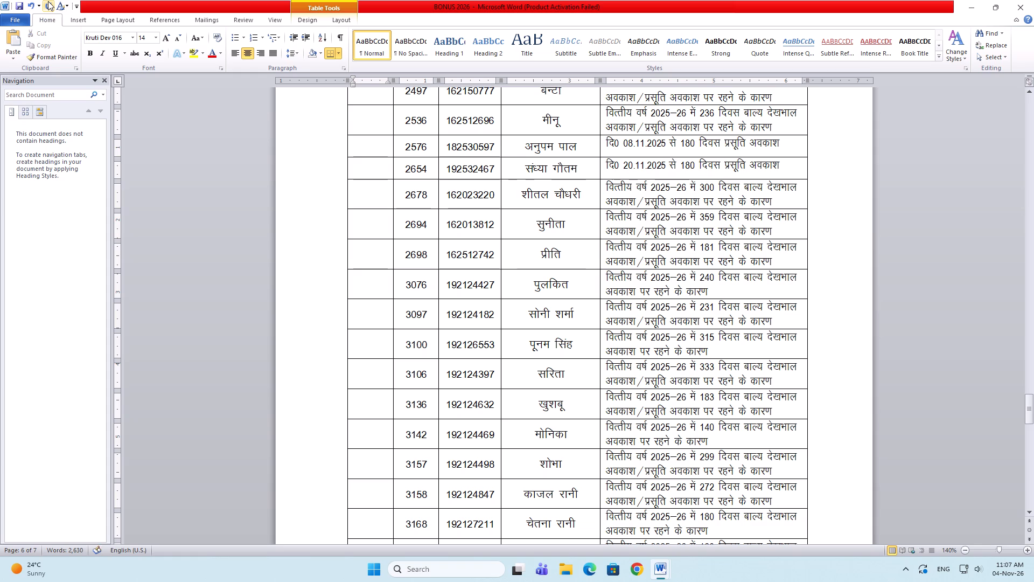
Look back up through the list from the entries around 3173 to those around 2049 and 14, checking for entry 385.
{"action": "scroll", "coordinate": [135, 100], "scroll_direction": "down", "scroll_amount": 1}
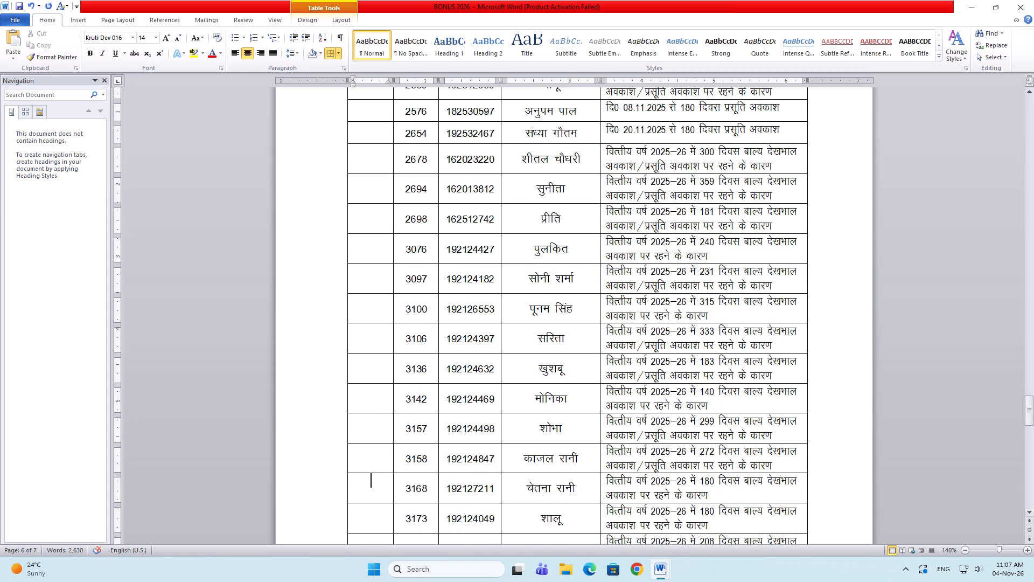
{"action": "scroll", "coordinate": [446, 359], "scroll_direction": "up", "scroll_amount": 14}
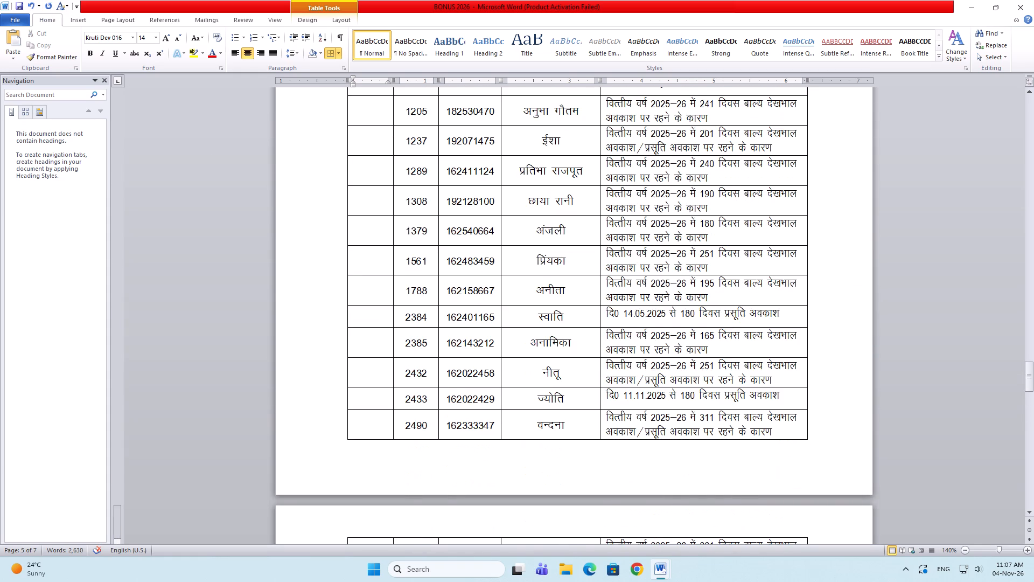
{"action": "scroll", "coordinate": [454, 352], "scroll_direction": "up", "scroll_amount": 2}
{"action": "scroll", "coordinate": [455, 258], "scroll_direction": "up", "scroll_amount": 3}
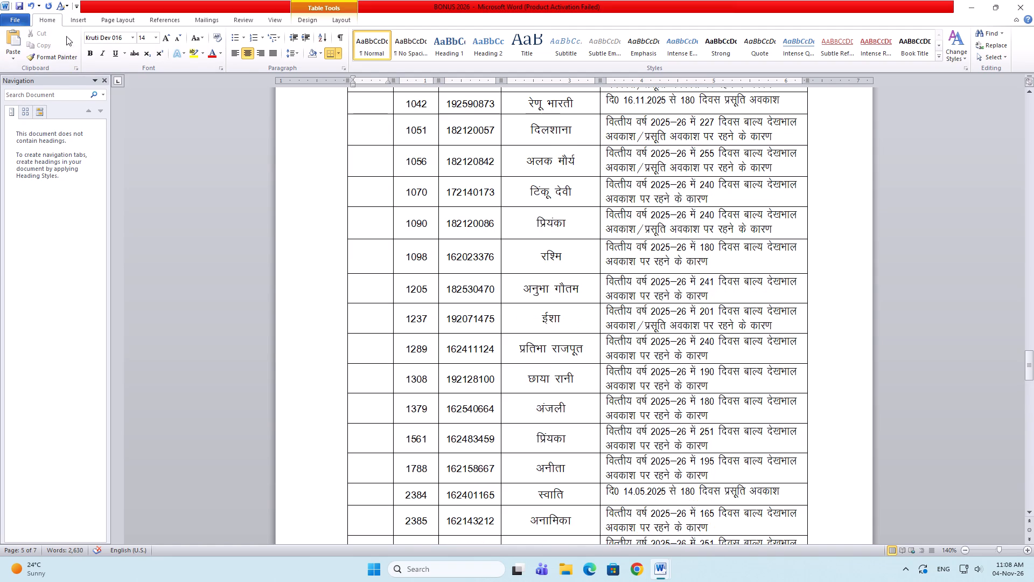
{"action": "scroll", "coordinate": [107, 53], "scroll_direction": "down", "scroll_amount": 6}
{"action": "scroll", "coordinate": [382, 185], "scroll_direction": "down", "scroll_amount": 4}
{"action": "scroll", "coordinate": [399, 192], "scroll_direction": "up", "scroll_amount": 13}
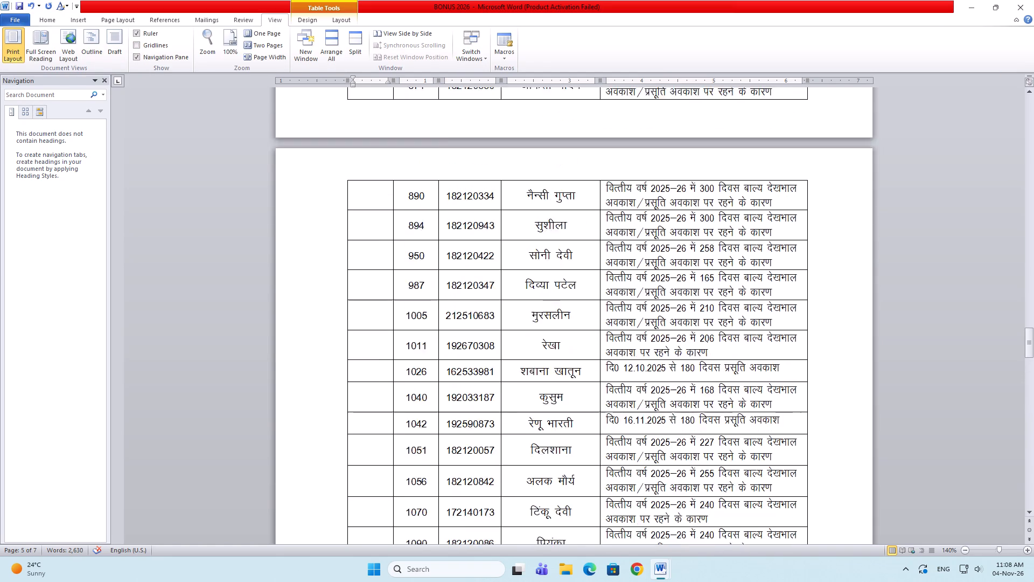
{"action": "scroll", "coordinate": [417, 175], "scroll_direction": "up", "scroll_amount": 7}
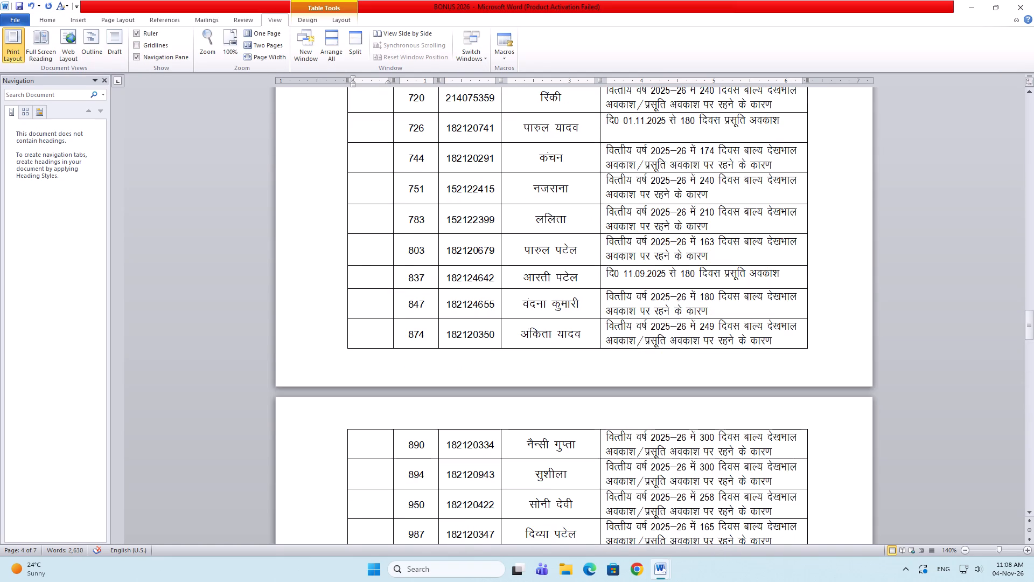
{"action": "scroll", "coordinate": [493, 303], "scroll_direction": "up", "scroll_amount": 5}
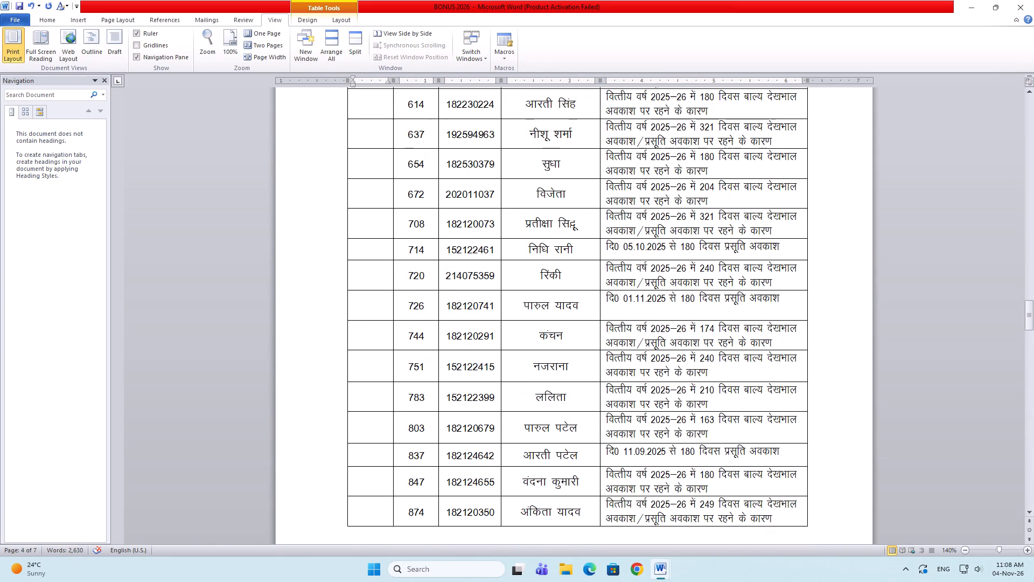
{"action": "scroll", "coordinate": [481, 237], "scroll_direction": "up", "scroll_amount": 5}
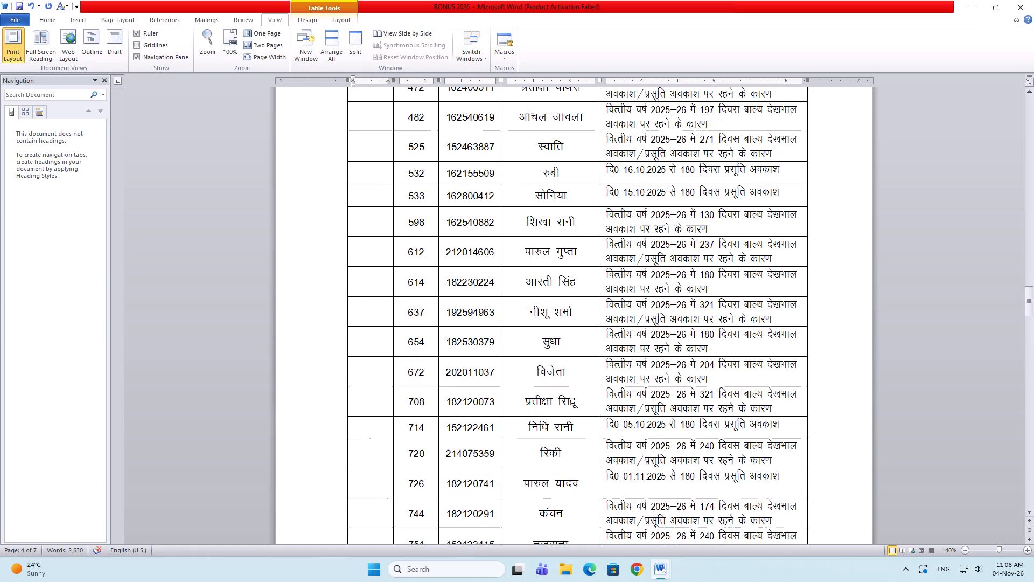
{"action": "scroll", "coordinate": [481, 237], "scroll_direction": "up", "scroll_amount": 14}
{"action": "scroll", "coordinate": [481, 232], "scroll_direction": "down", "scroll_amount": 1}
{"action": "scroll", "coordinate": [481, 232], "scroll_direction": "up", "scroll_amount": 2}
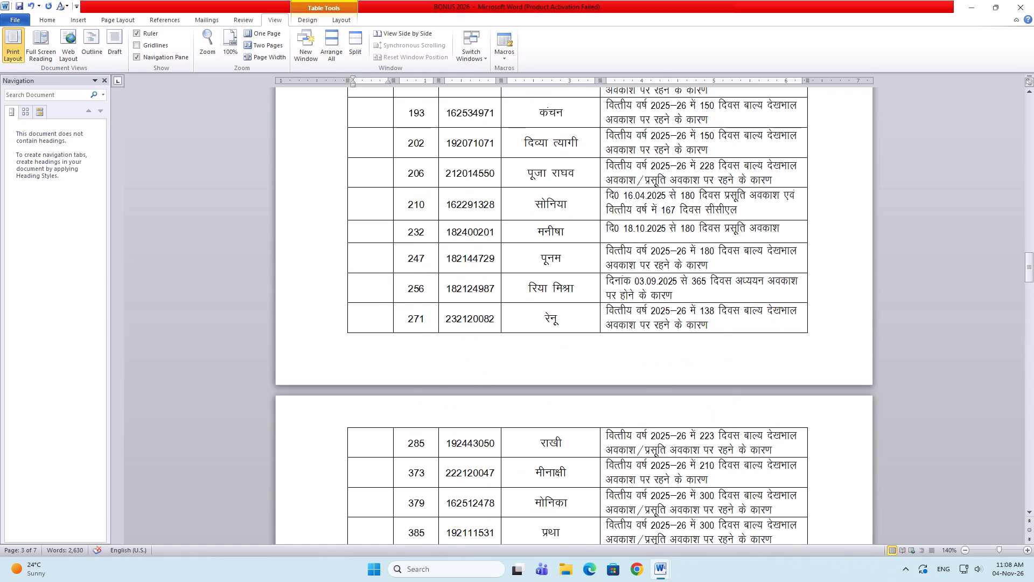
{"action": "scroll", "coordinate": [451, 327], "scroll_direction": "up", "scroll_amount": 15}
{"action": "scroll", "coordinate": [460, 310], "scroll_direction": "down", "scroll_amount": 7}
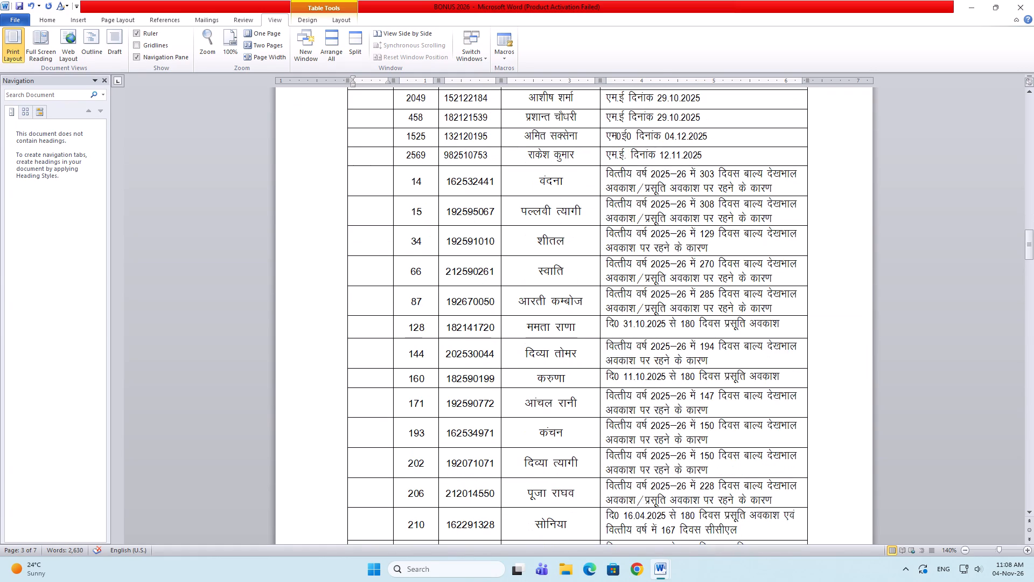
Search the BONUS 2026 list for entry 385 by the person's name and cut its whole row.
{"action": "key", "text": "ctrl+f"}
{"action": "type", "text": "izFkk"}
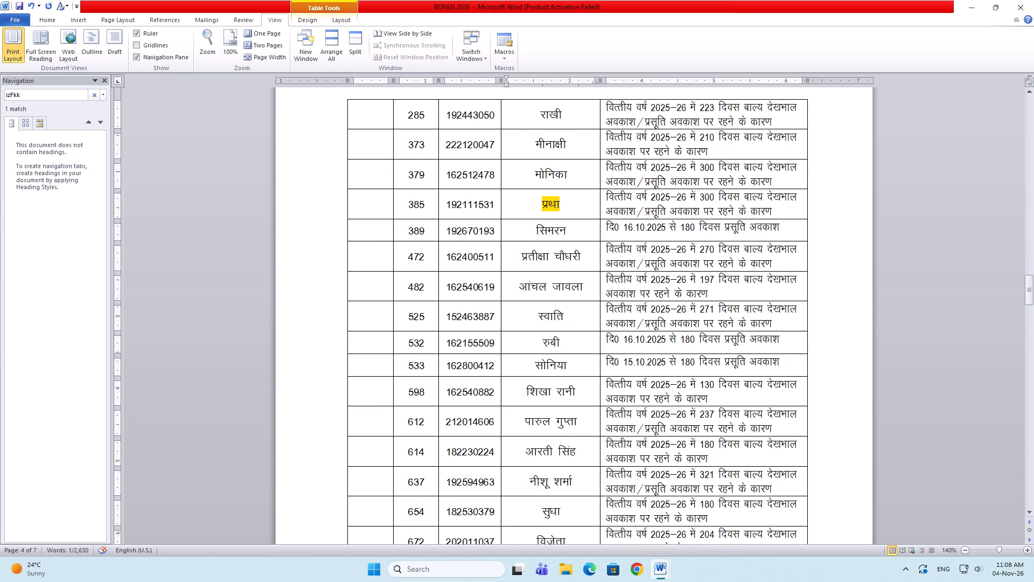
{"action": "left_click_drag", "start_coordinate": [380, 203], "coordinate": [634, 205]}
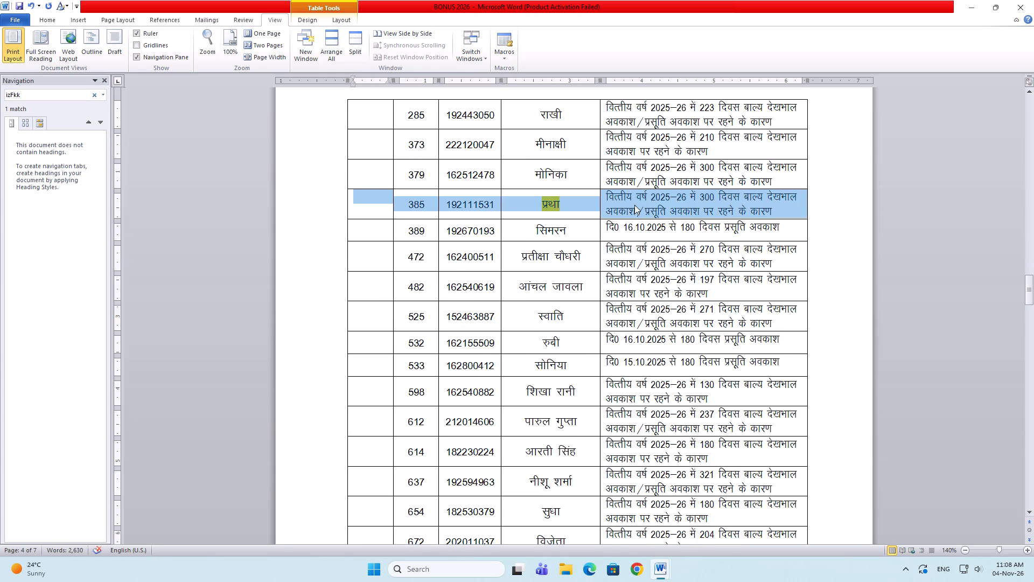
{"action": "key", "text": "ctrl+x"}
Switch to the PPPPPPPPP document, paste entry 385 into the empty row directly above entry 967, and save.
{"action": "key", "text": "alt+Tab"}
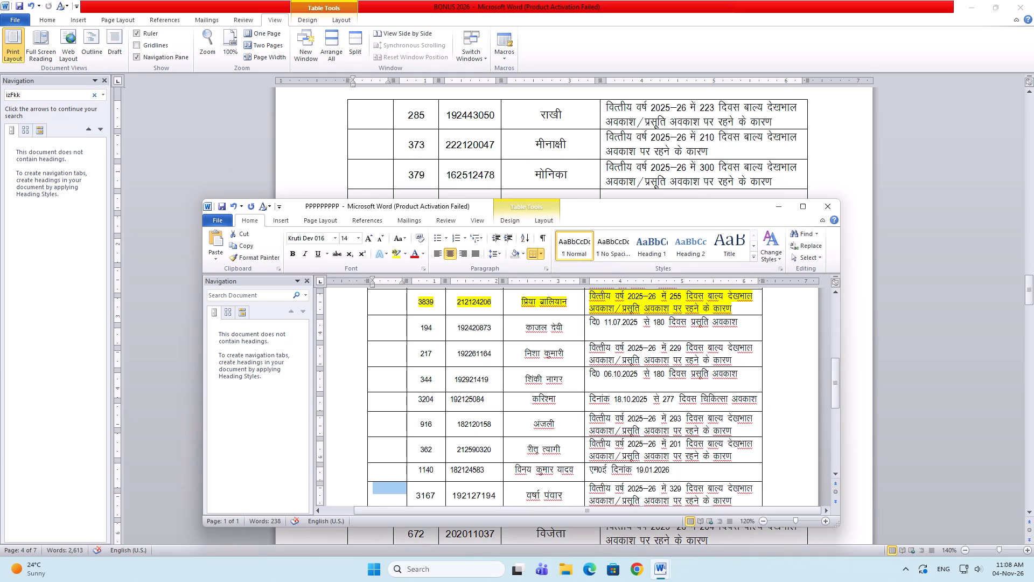
{"action": "left_click", "coordinate": [801, 205]}
{"action": "scroll", "coordinate": [672, 189], "scroll_direction": "down", "scroll_amount": 5}
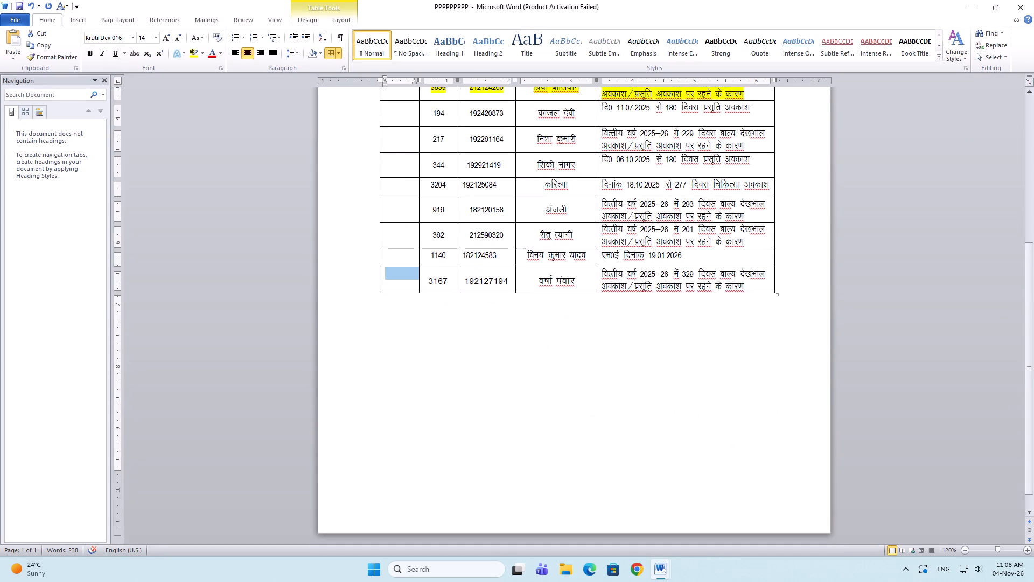
{"action": "scroll", "coordinate": [662, 186], "scroll_direction": "up", "scroll_amount": 10}
{"action": "scroll", "coordinate": [662, 186], "scroll_direction": "down", "scroll_amount": 2}
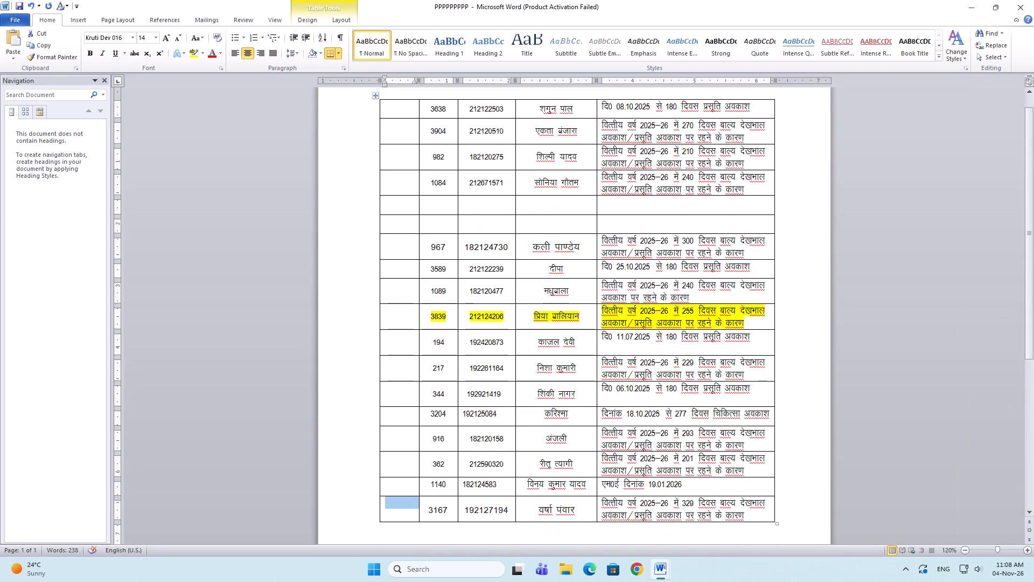
{"action": "left_click", "coordinate": [429, 224]}
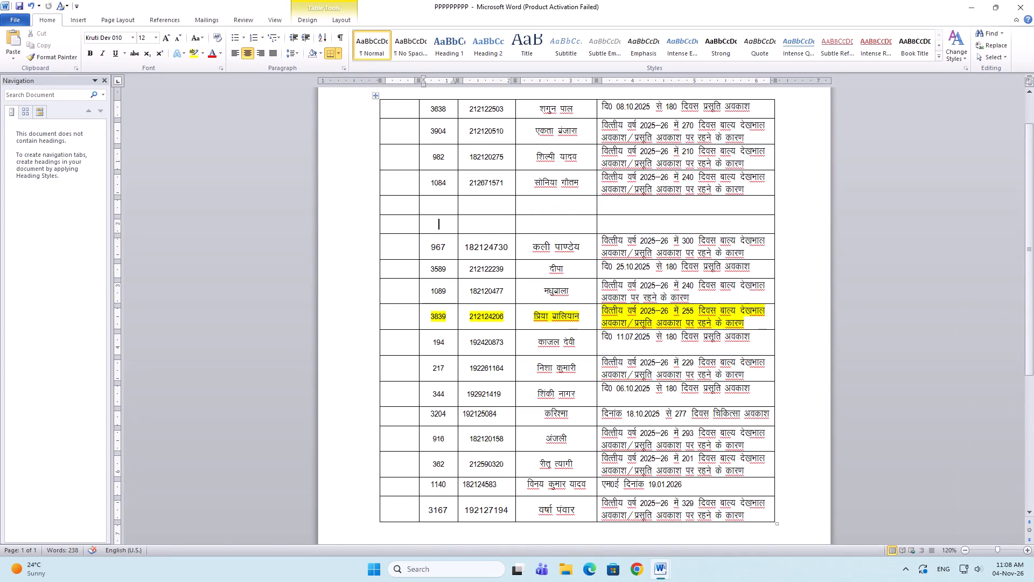
{"action": "key", "text": "ctrl+v"}
{"action": "key", "text": "ctrl+z"}
{"action": "left_click", "coordinate": [403, 223]}
{"action": "key", "text": "ctrl+v"}
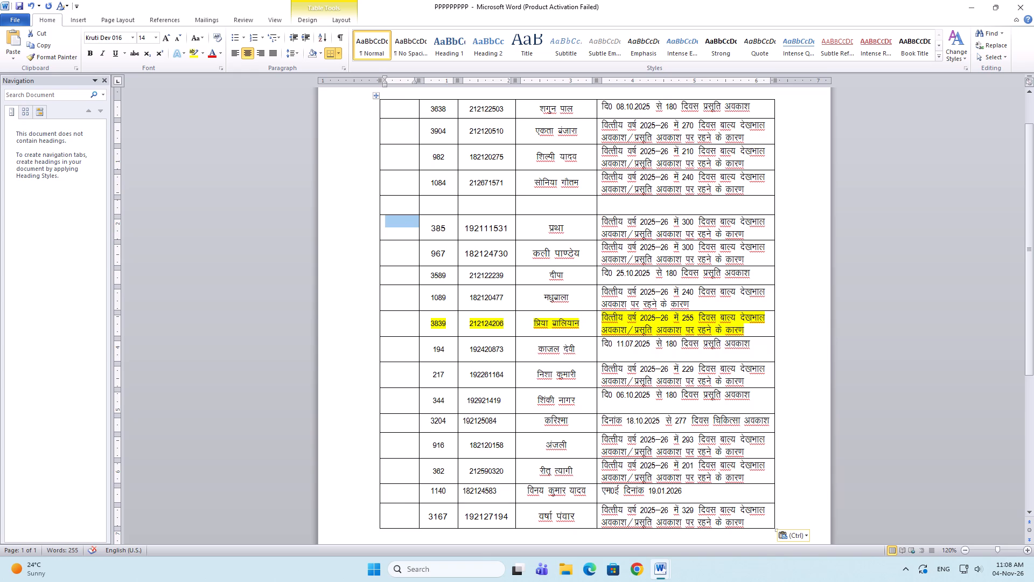
{"action": "key", "text": "ctrl+s"}
{"action": "key", "text": "ctrl+s"}
{"action": "left_click", "coordinate": [456, 234]}
{"action": "left_click", "coordinate": [467, 249]}
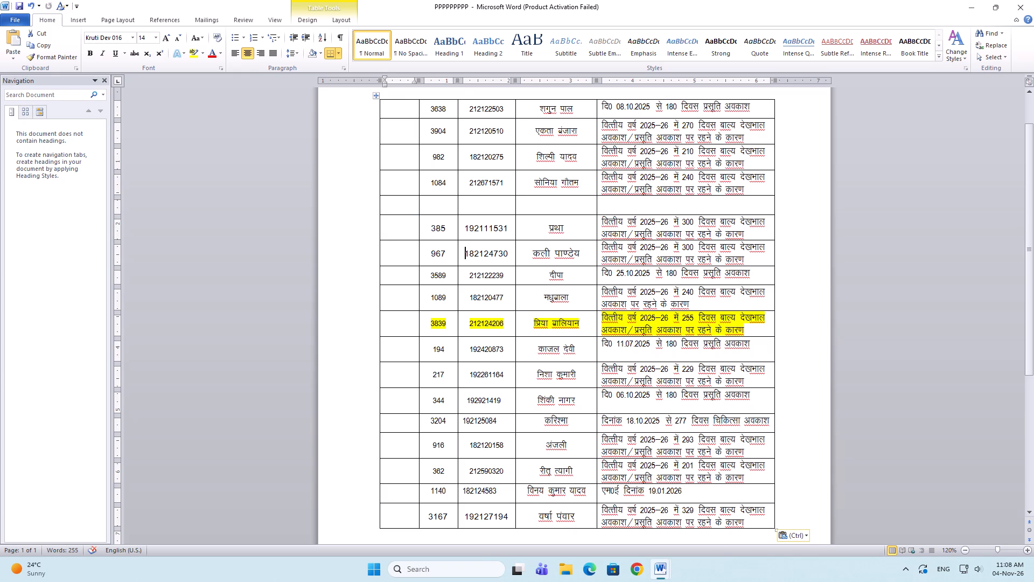
{"action": "key", "text": "ctrl+s"}
Add five empty rows after entry 3167 at the end of the PPPPPPPPP table and save the document.
{"action": "scroll", "coordinate": [669, 376], "scroll_direction": "down", "scroll_amount": 6}
{"action": "scroll", "coordinate": [666, 367], "scroll_direction": "up", "scroll_amount": 8}
{"action": "scroll", "coordinate": [666, 366], "scroll_direction": "down", "scroll_amount": 5}
{"action": "left_click", "coordinate": [762, 427]}
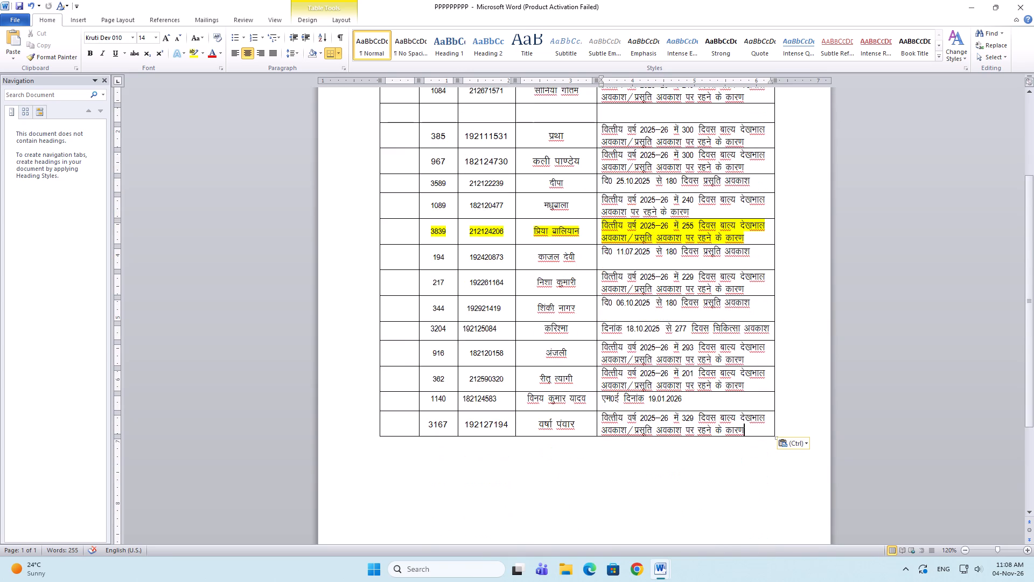
{"action": "key", "text": "Tab"}
{"action": "key", "text": "Tab"}
{"action": "key", "text": "Tab"}
{"action": "key", "text": "Tab"}
{"action": "key", "text": "Tab"}
{"action": "key", "text": "Tab"}
{"action": "key", "text": "Tab"}
{"action": "key", "text": "Tab"}
{"action": "key", "text": "Tab"}
{"action": "key", "text": "Tab"}
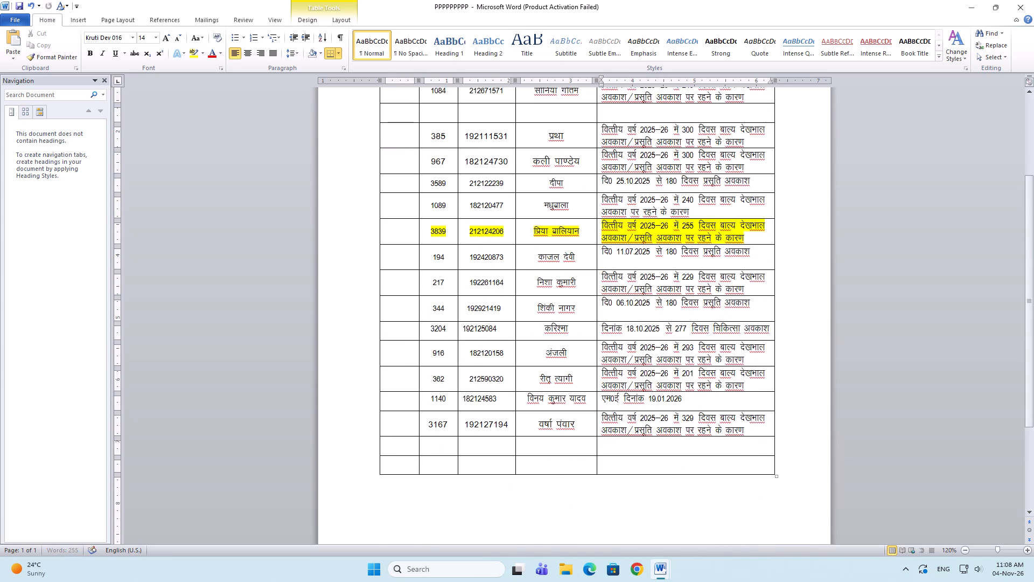
{"action": "key", "text": "Tab"}
{"action": "key", "text": "Tab"}
{"action": "key", "text": "Tab"}
{"action": "key", "text": "Tab"}
{"action": "key", "text": "Tab"}
{"action": "key", "text": "Tab"}
{"action": "key", "text": "Tab"}
{"action": "key", "text": "Tab"}
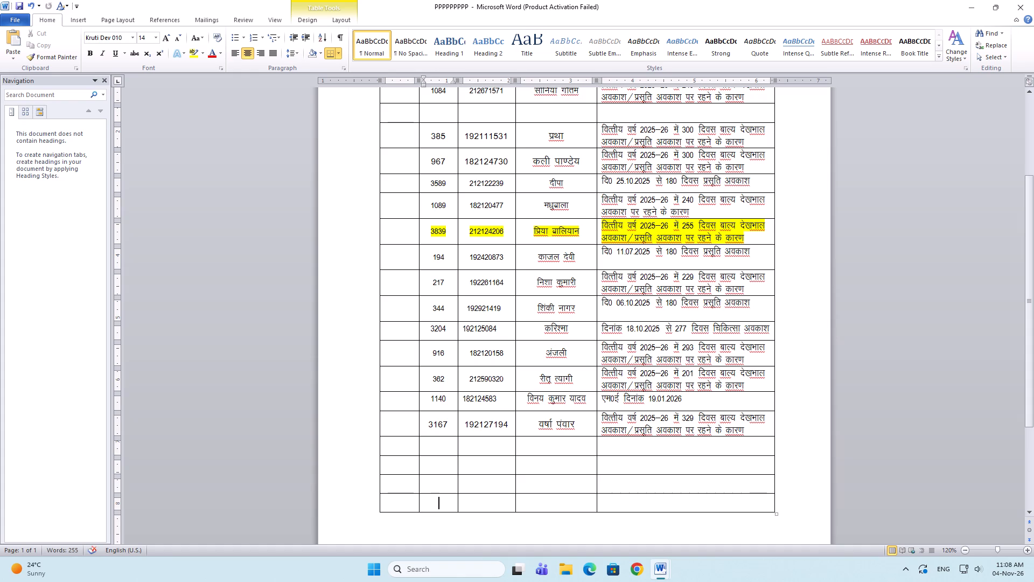
{"action": "key", "text": "Tab"}
{"action": "key", "text": "Tab"}
{"action": "key", "text": "Tab"}
{"action": "scroll", "coordinate": [646, 407], "scroll_direction": "down", "scroll_amount": 5}
{"action": "scroll", "coordinate": [599, 387], "scroll_direction": "up", "scroll_amount": 5}
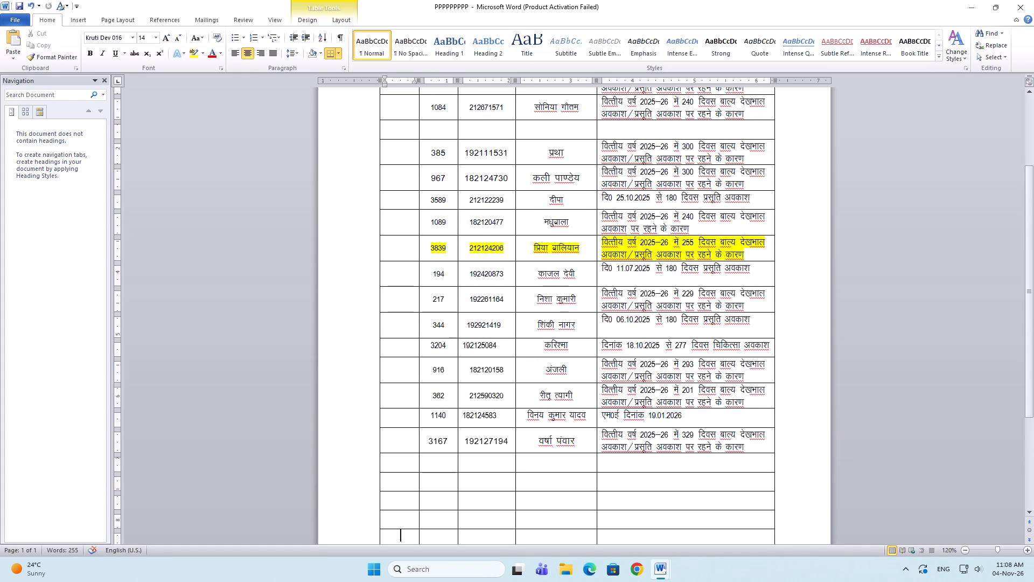
{"action": "key", "text": "ctrl+s"}
{"action": "key", "text": "ctrl+s"}
Move the block of entries 385 through 3167 two rows down in the table and save the document.
{"action": "scroll", "coordinate": [579, 364], "scroll_direction": "up", "scroll_amount": 4}
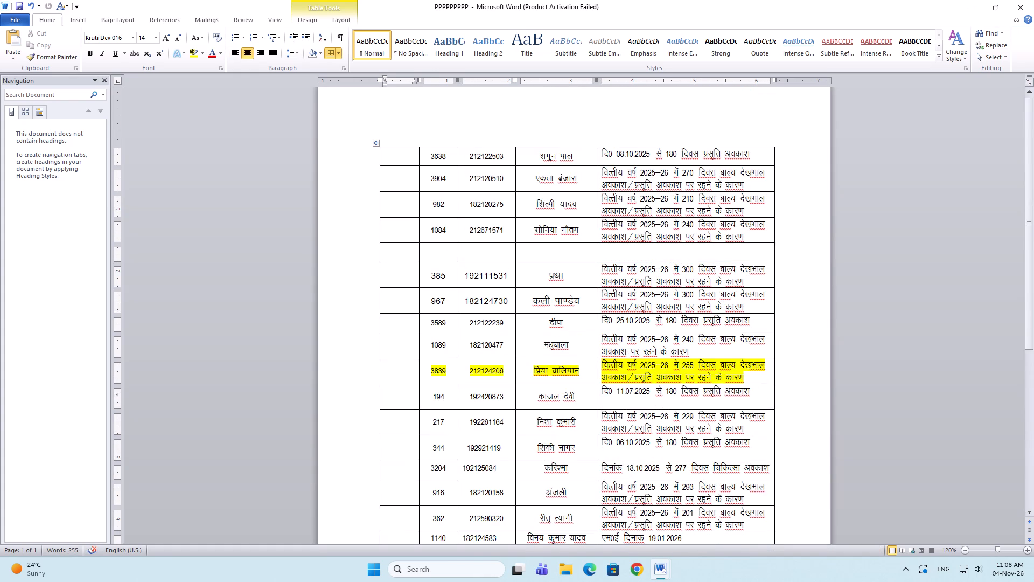
{"action": "left_click_drag", "start_coordinate": [430, 276], "coordinate": [605, 554]}
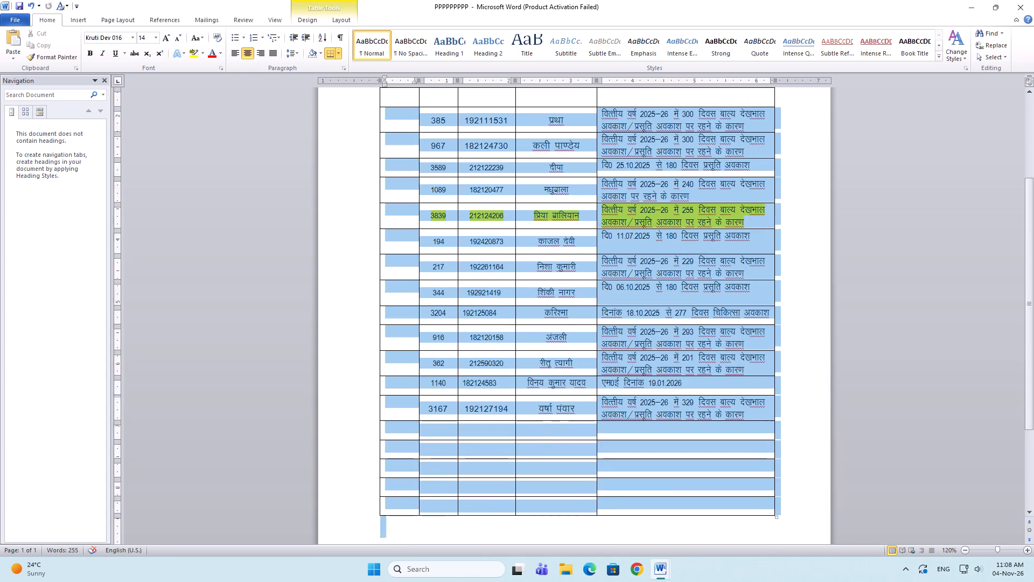
{"action": "left_click_drag", "start_coordinate": [605, 554], "coordinate": [649, 405]}
{"action": "key", "text": "ctrl+x"}
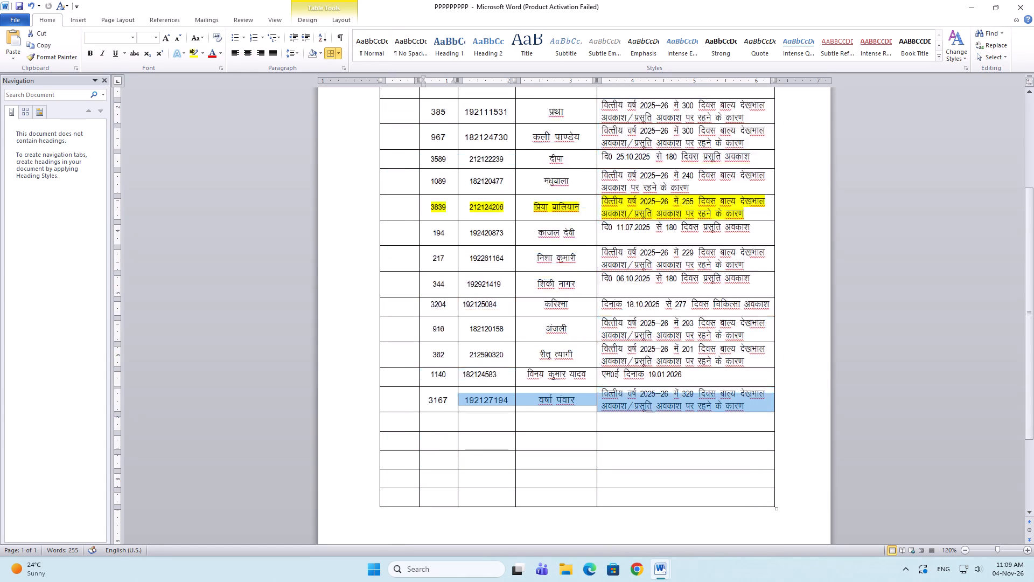
{"action": "left_click", "coordinate": [439, 150]}
{"action": "key", "text": "ctrl+v"}
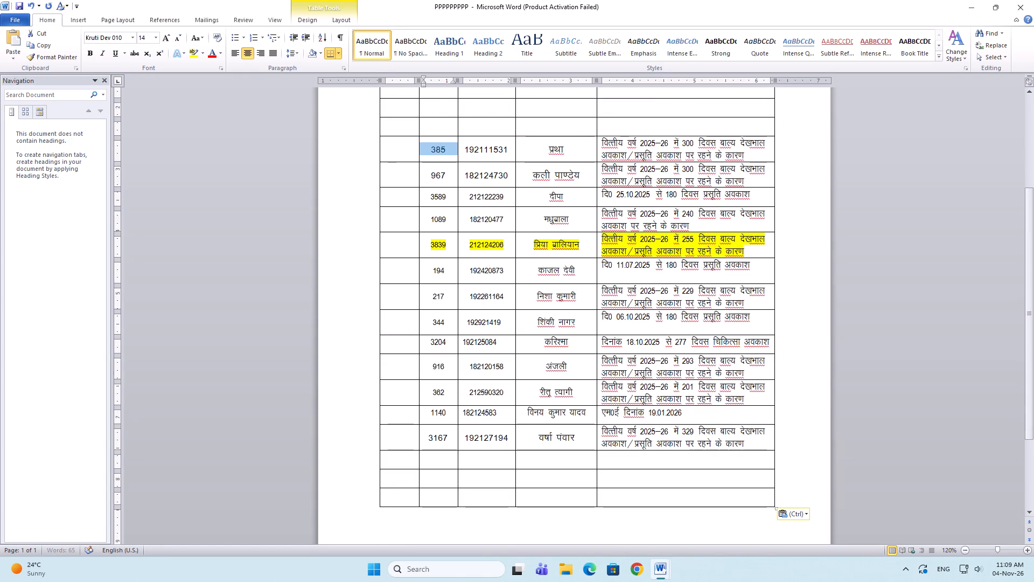
{"action": "key", "text": "ctrl+s"}
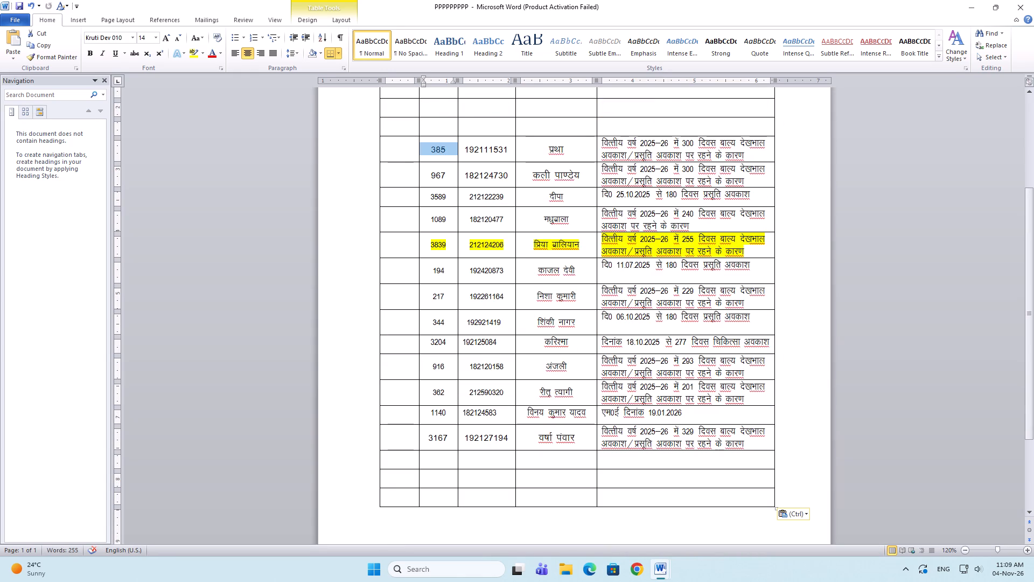
Move the yellow-highlighted entry 3839 to the empty row directly below entry 1084 and save.
{"action": "left_click_drag", "start_coordinate": [435, 245], "coordinate": [645, 246]}
{"action": "key", "text": "ctrl+x"}
{"action": "scroll", "coordinate": [575, 202], "scroll_direction": "up", "scroll_amount": 5}
{"action": "left_click", "coordinate": [443, 239]}
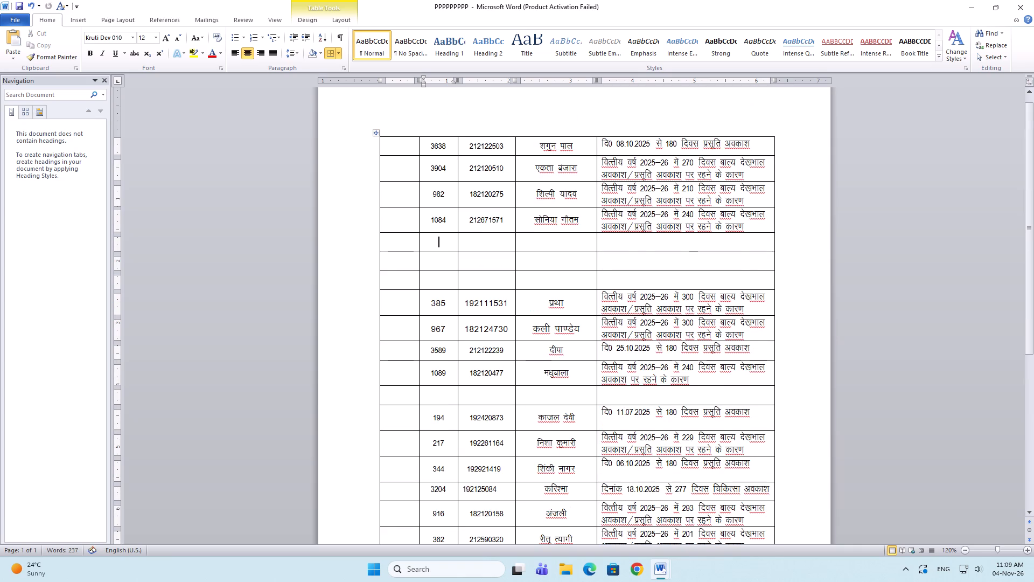
{"action": "key", "text": "ctrl+v"}
{"action": "key", "text": "ctrl+s"}
{"action": "left_click", "coordinate": [542, 283]}
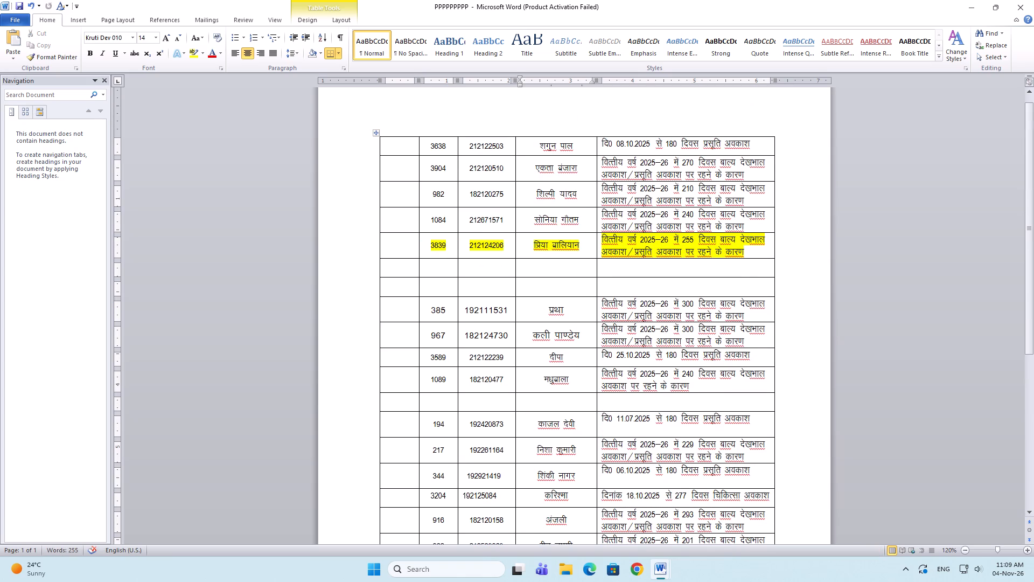
Delete the emptied row between entries 1089 and 194 with the shift cells left option and save the document.
{"action": "left_click_drag", "start_coordinate": [414, 397], "coordinate": [611, 401]}
{"action": "right_click", "coordinate": [611, 401]}
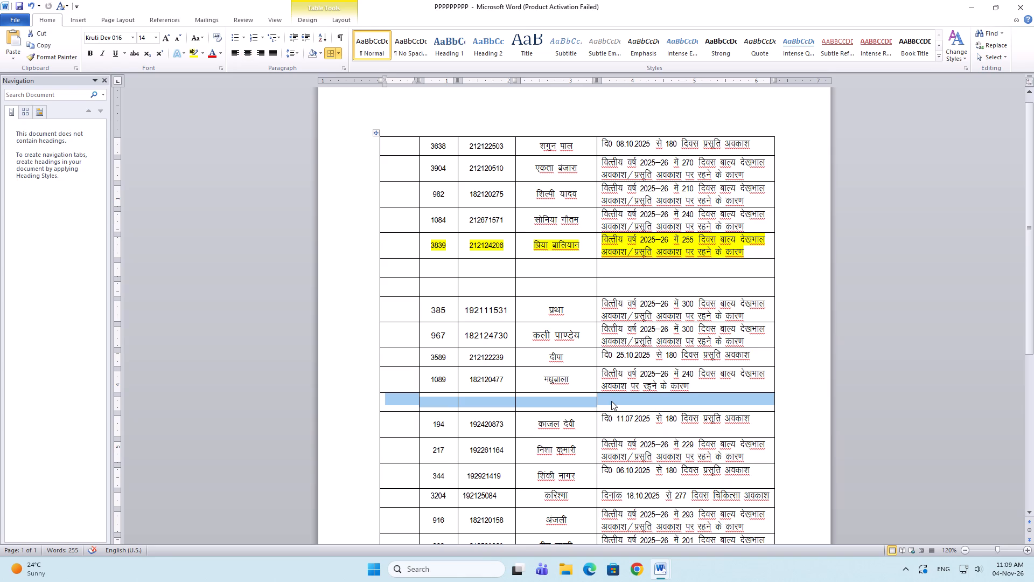
{"action": "left_click", "coordinate": [646, 311]}
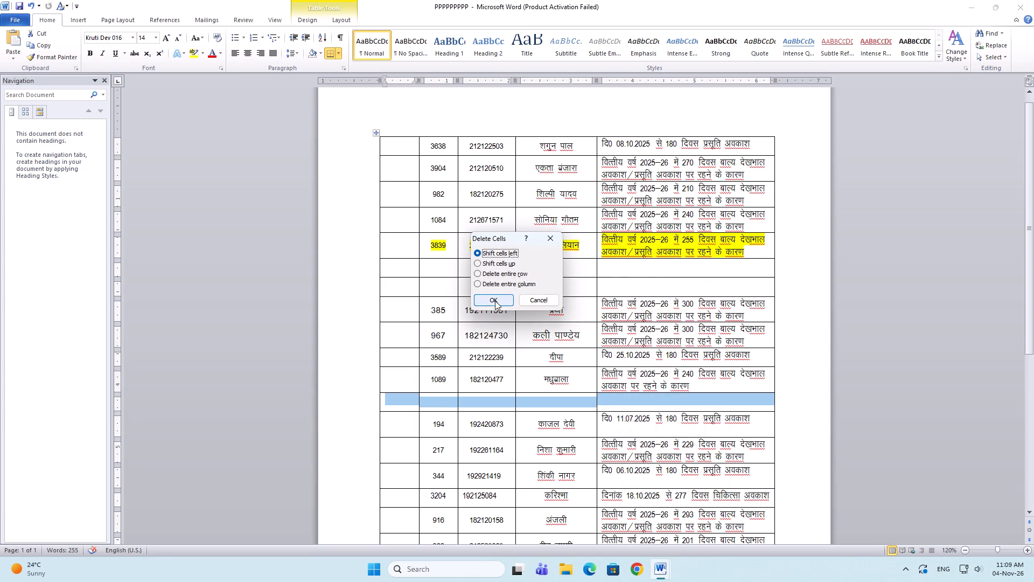
{"action": "left_click", "coordinate": [494, 299]}
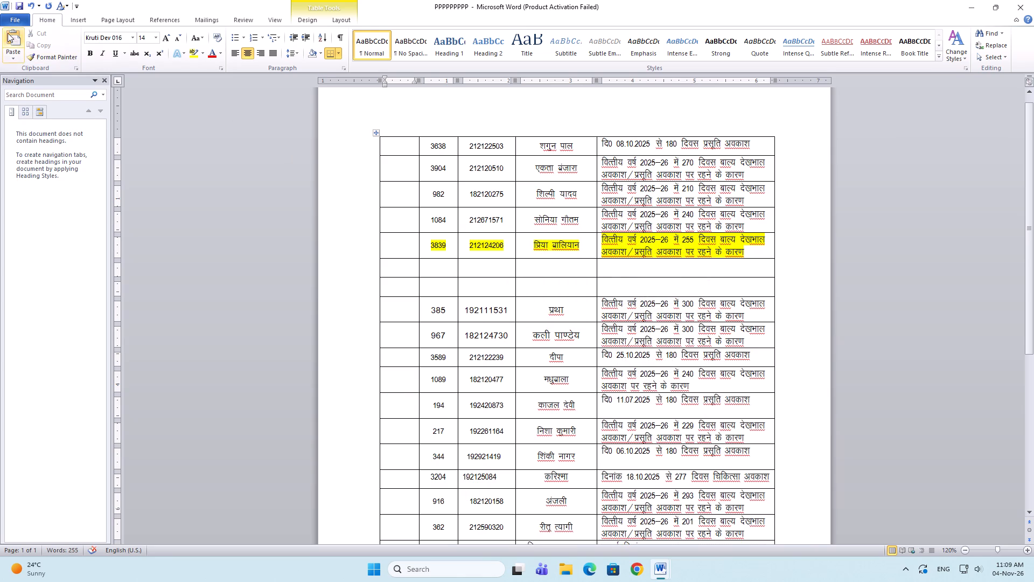
{"action": "triple_click", "coordinate": [16, 8]}
{"action": "triple_click", "coordinate": [16, 8]}
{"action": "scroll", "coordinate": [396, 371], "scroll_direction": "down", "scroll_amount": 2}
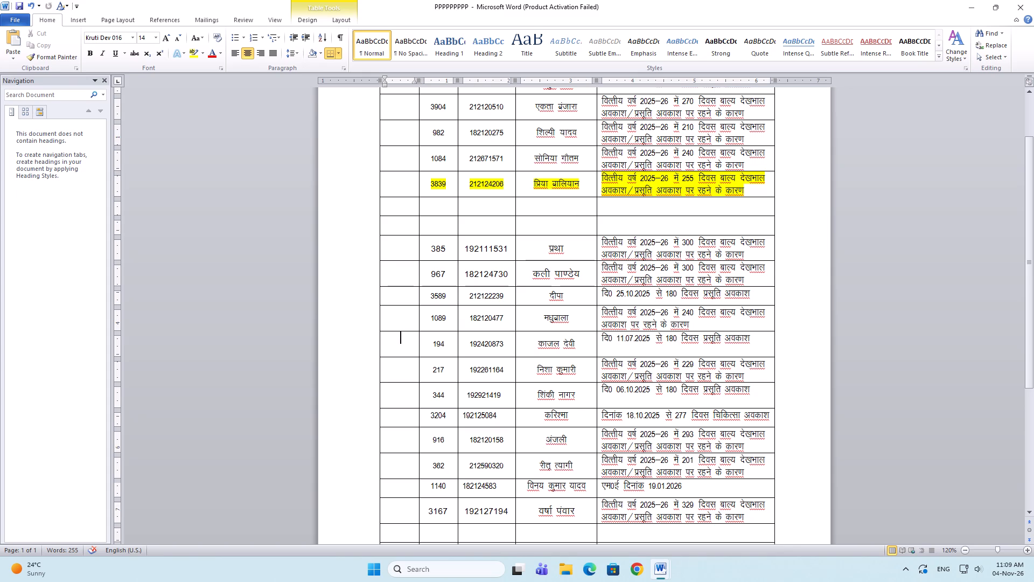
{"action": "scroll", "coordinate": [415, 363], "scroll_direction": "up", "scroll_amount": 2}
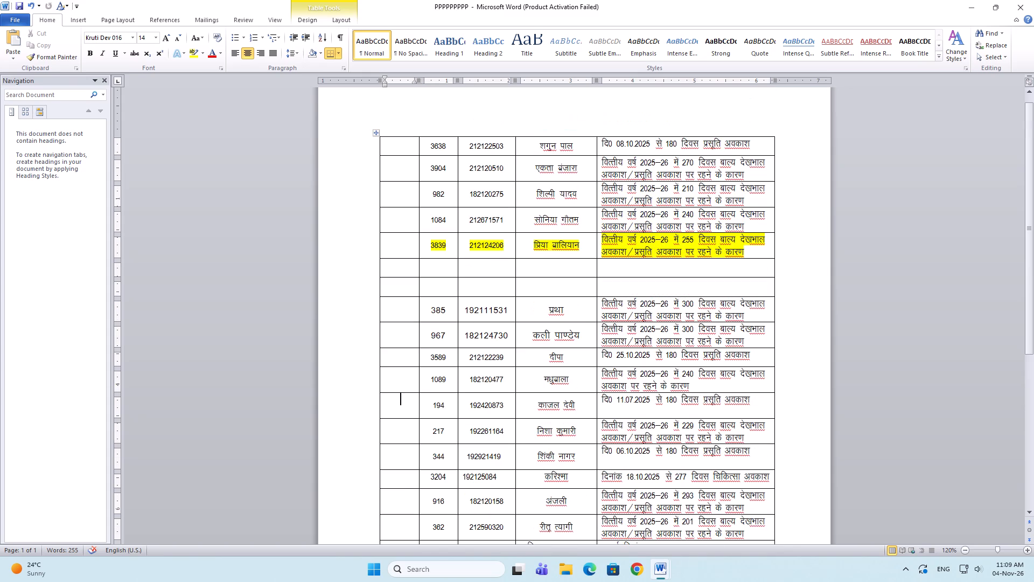
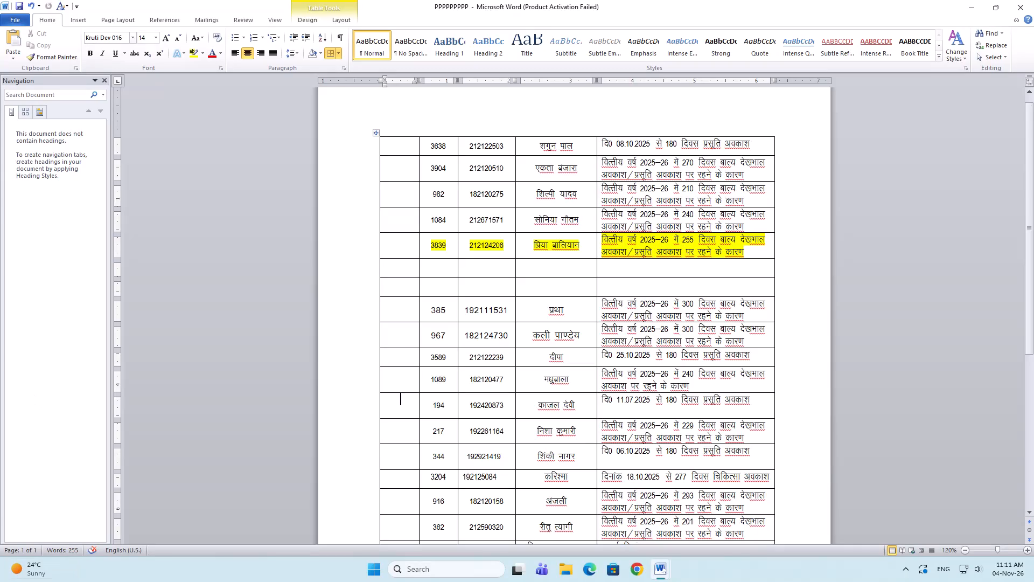
Save PPPPPPPPP, switch to BONUS 2026, and delete the empty row between entries 379 and 389 with shift cells left, saving that document too.
{"action": "double_click", "coordinate": [16, 6]}
{"action": "left_click", "coordinate": [974, 5]}
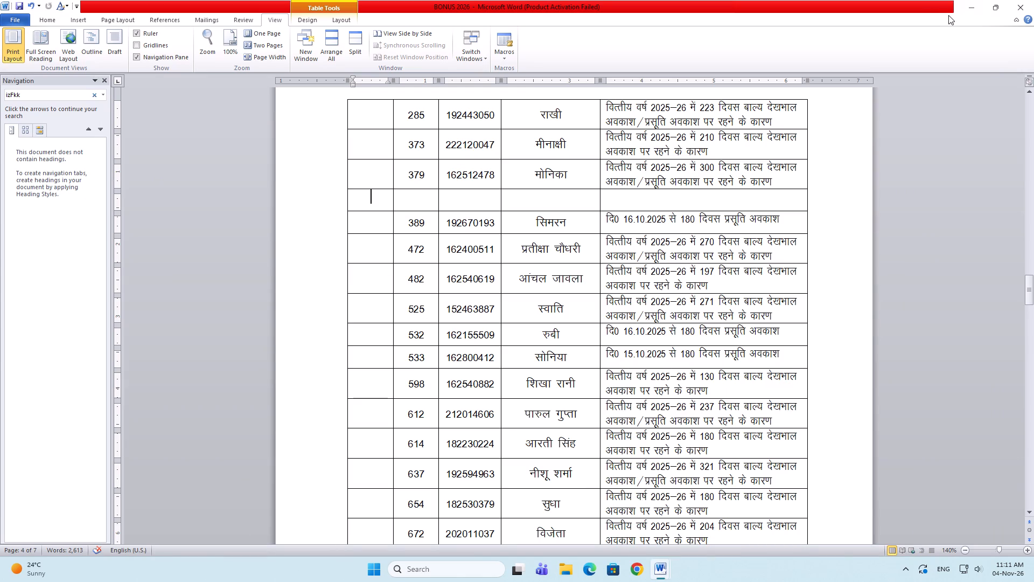
{"action": "left_click_drag", "start_coordinate": [377, 200], "coordinate": [595, 206]}
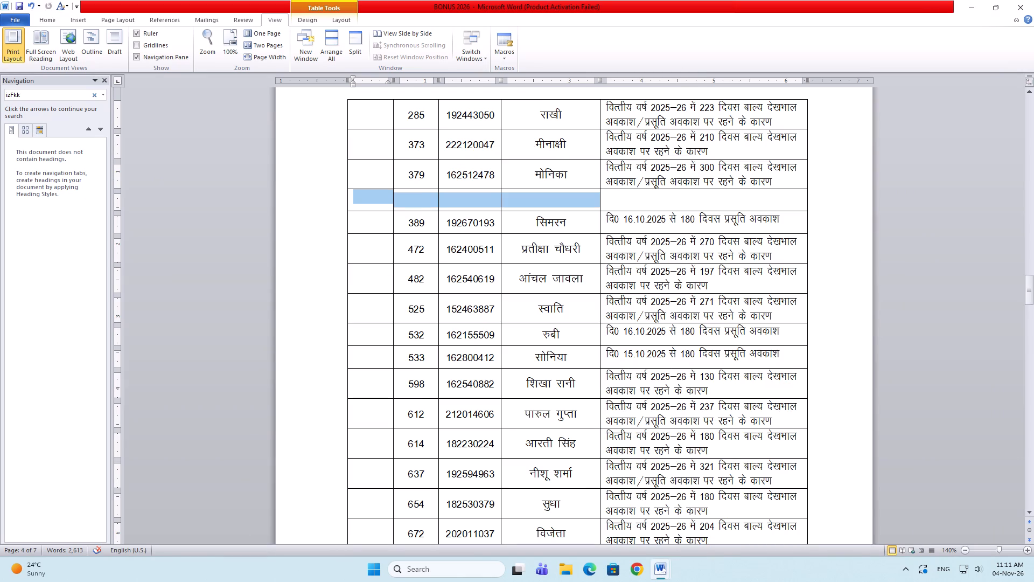
{"action": "left_click_drag", "start_coordinate": [595, 206], "coordinate": [613, 206]}
{"action": "right_click", "coordinate": [613, 206]}
{"action": "left_click", "coordinate": [637, 275]}
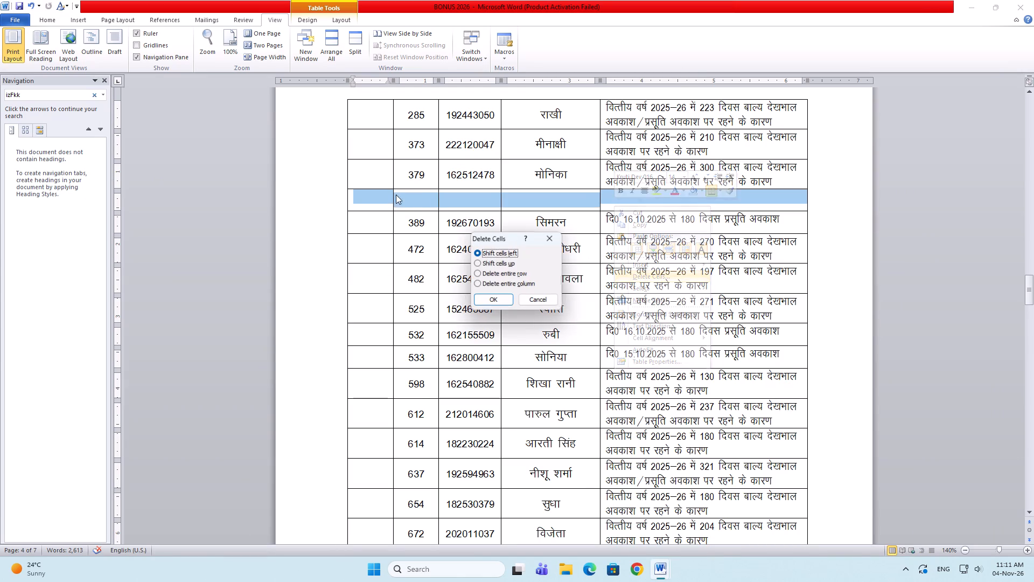
{"action": "left_click", "coordinate": [486, 299]}
{"action": "key", "text": "ctrl+s"}
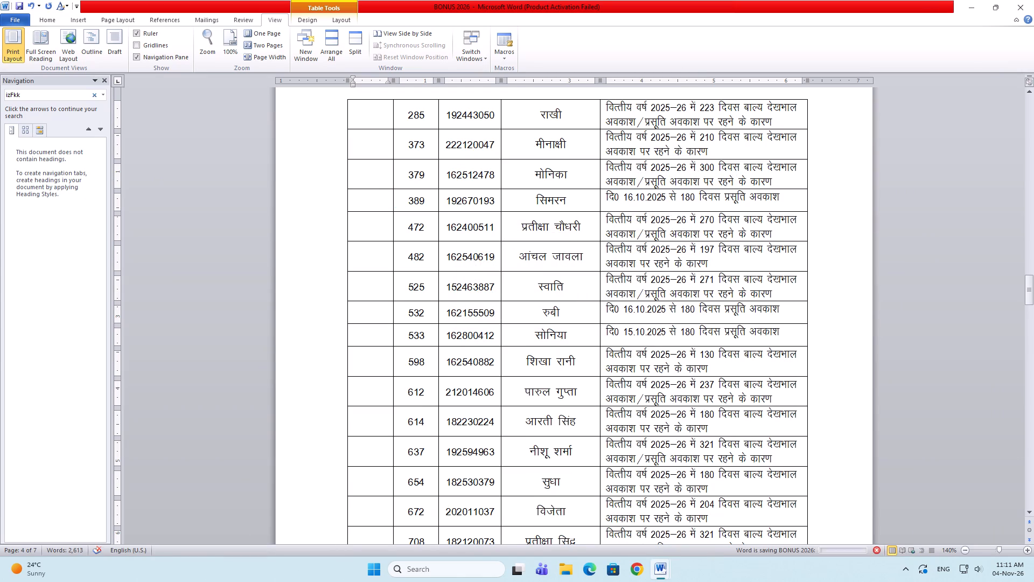
Open the 2016 BATCH 1ST ACP workbook from the INCRIMENT JULY 2026 desktop folder and dismiss the activation window.
{"action": "left_click", "coordinate": [976, 0]}
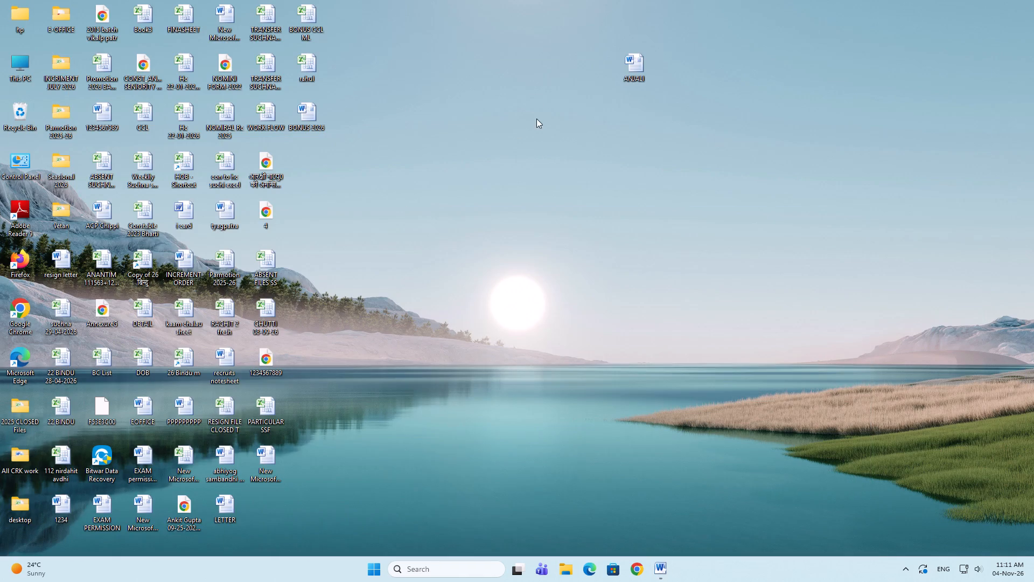
{"action": "double_click", "coordinate": [55, 65]}
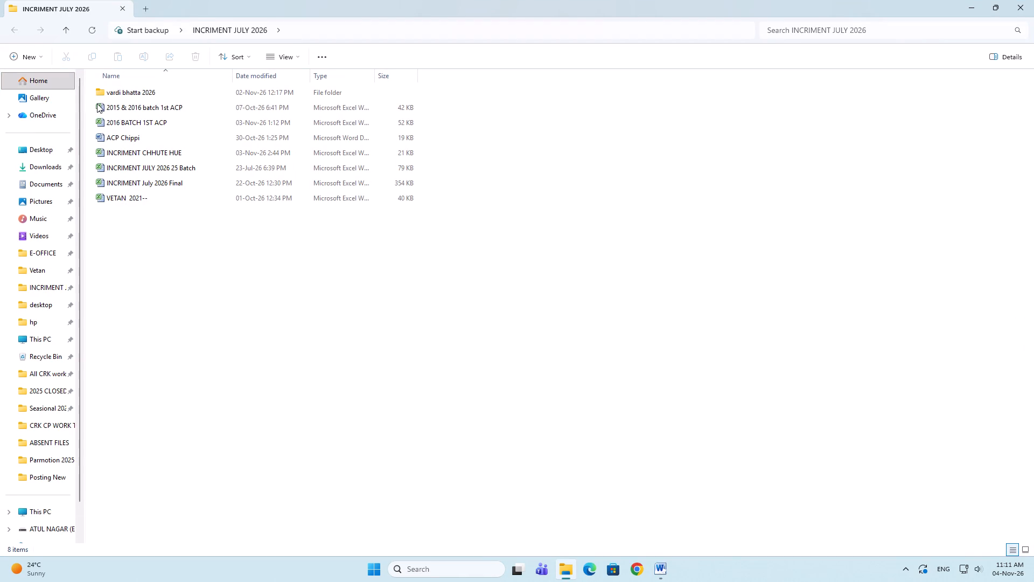
{"action": "double_click", "coordinate": [137, 123]}
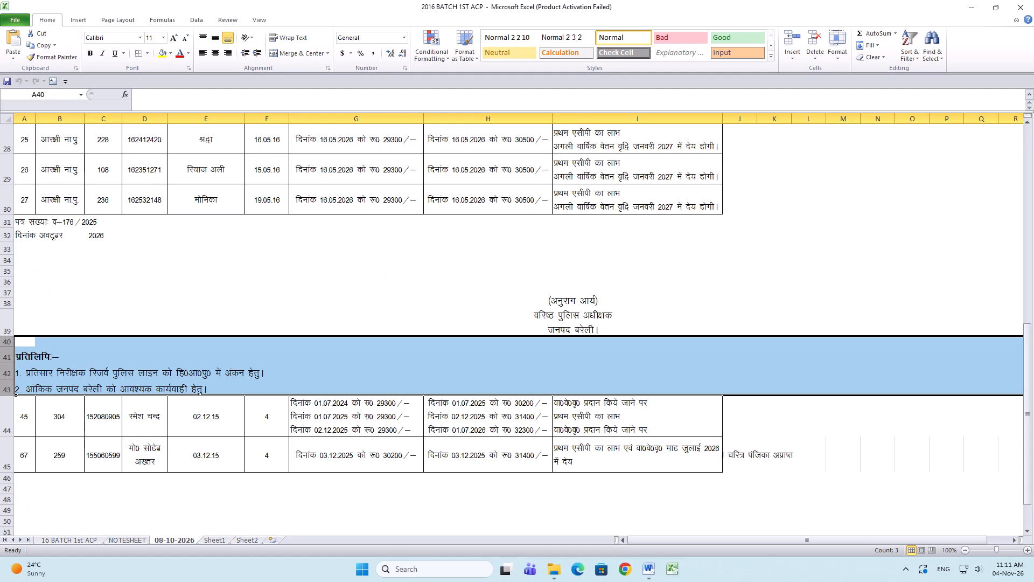
{"action": "left_click", "coordinate": [246, 310]}
{"action": "scroll", "coordinate": [263, 301], "scroll_direction": "up", "scroll_amount": 5}
{"action": "left_click", "coordinate": [636, 387]}
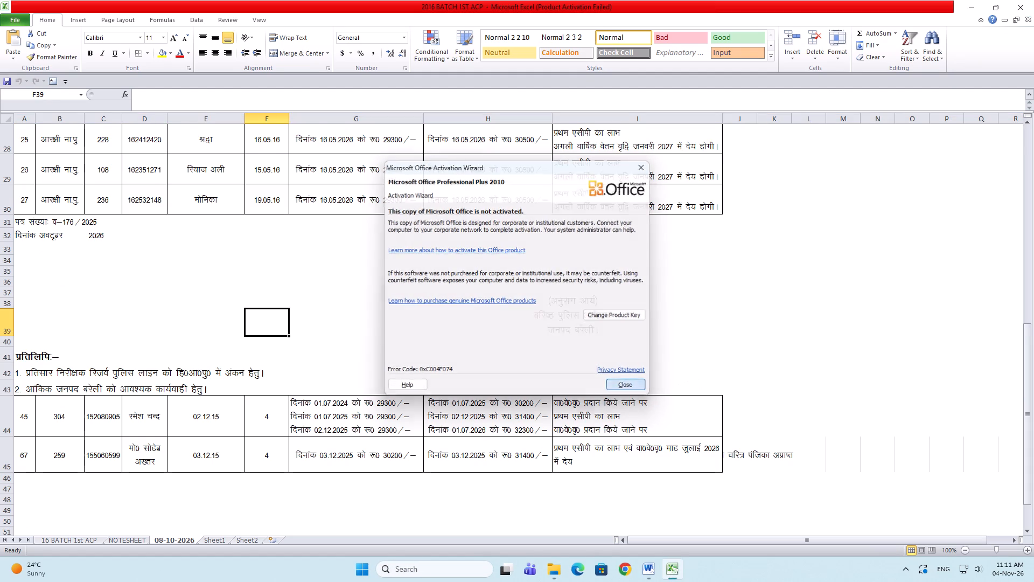
{"action": "scroll", "coordinate": [494, 282], "scroll_direction": "up", "scroll_amount": 6}
{"action": "key", "text": "ctrl+f"}
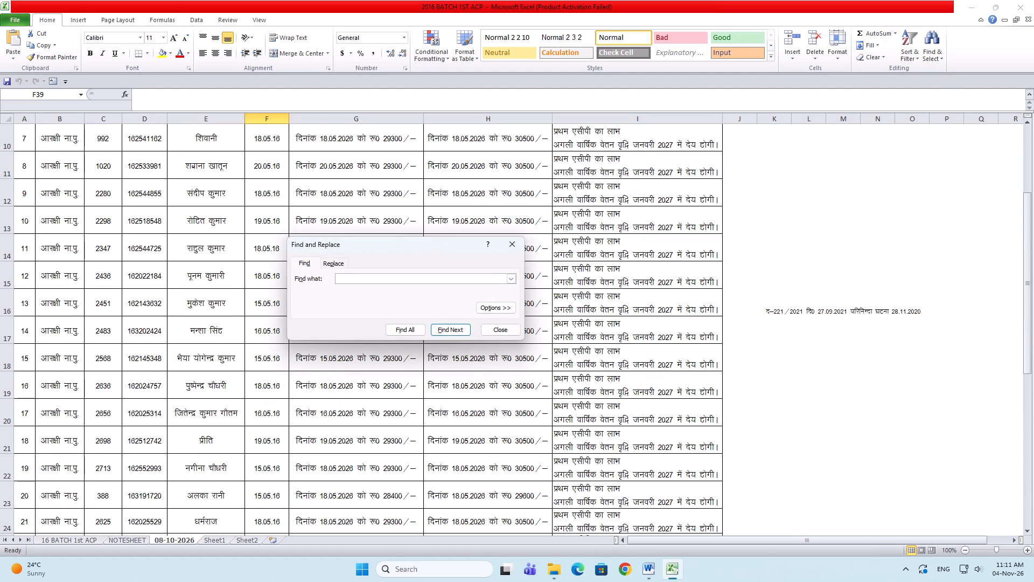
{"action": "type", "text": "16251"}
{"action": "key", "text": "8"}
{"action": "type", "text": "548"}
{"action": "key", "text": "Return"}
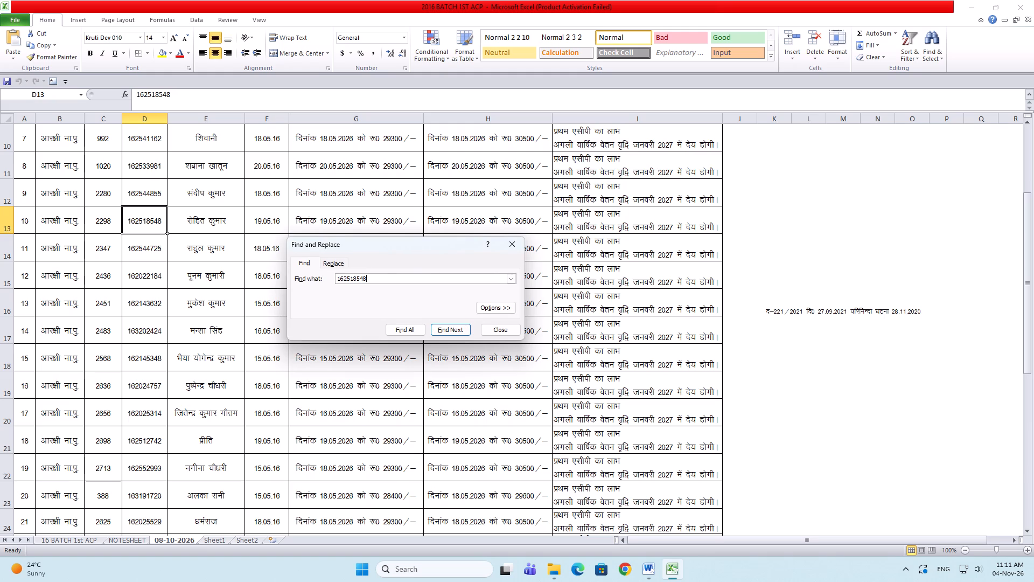
{"action": "left_click", "coordinate": [1, 221]}
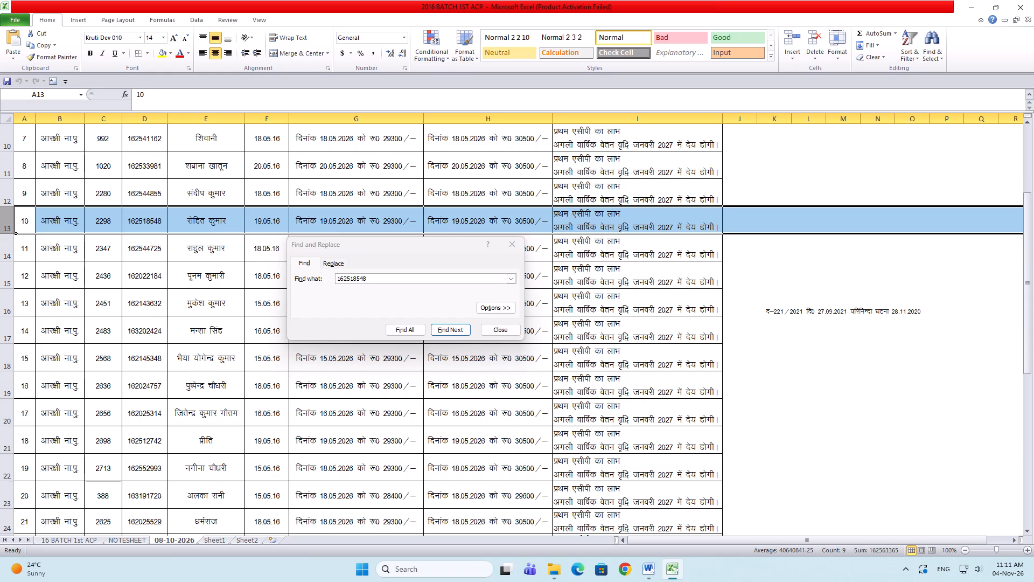
Delete the note dated 27.09.2021 from merged cell J16 beside serial 13 and save the workbook.
{"action": "left_click", "coordinate": [794, 293]}
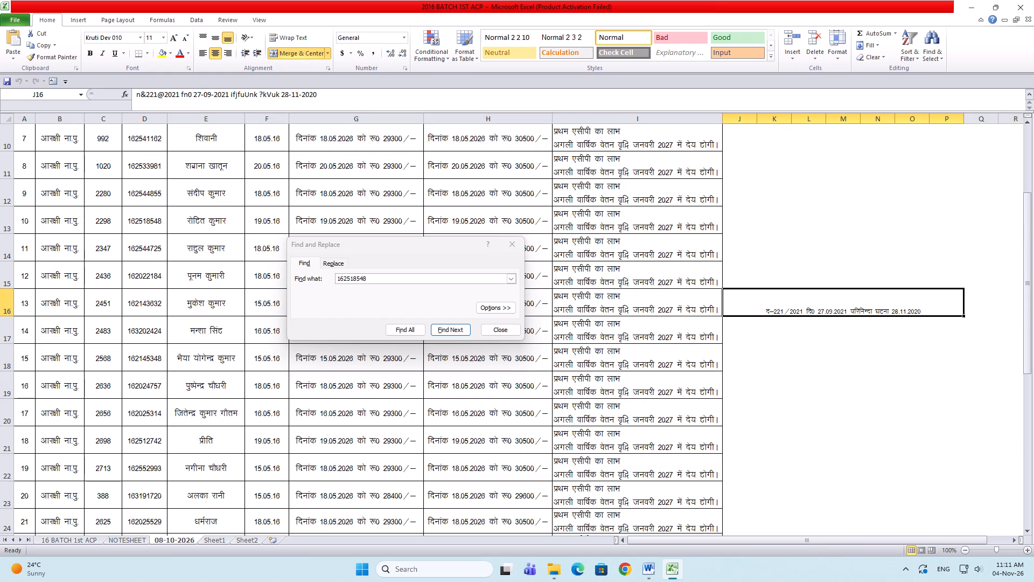
{"action": "left_click", "coordinate": [828, 339]}
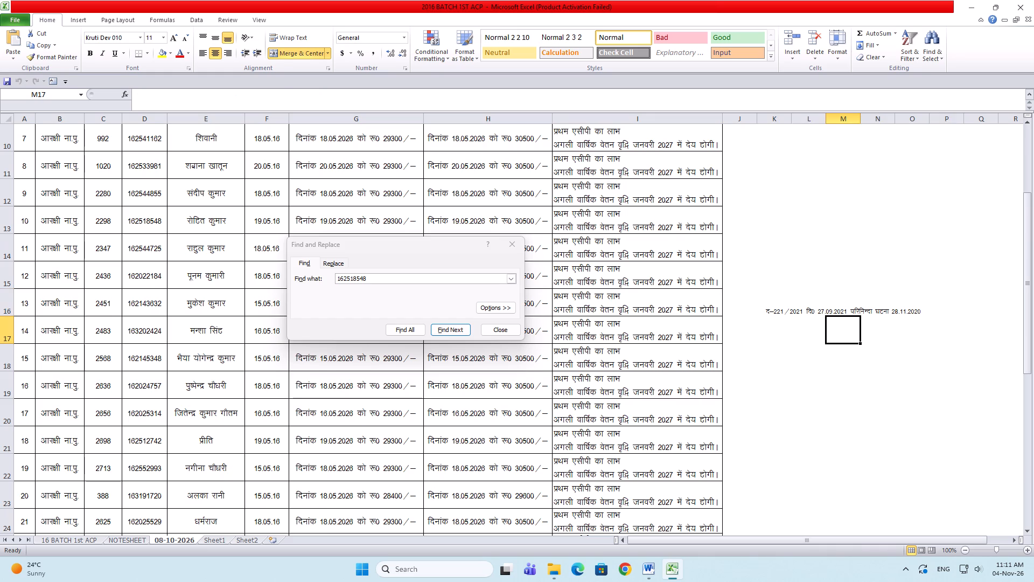
{"action": "left_click_drag", "start_coordinate": [768, 308], "coordinate": [879, 315]}
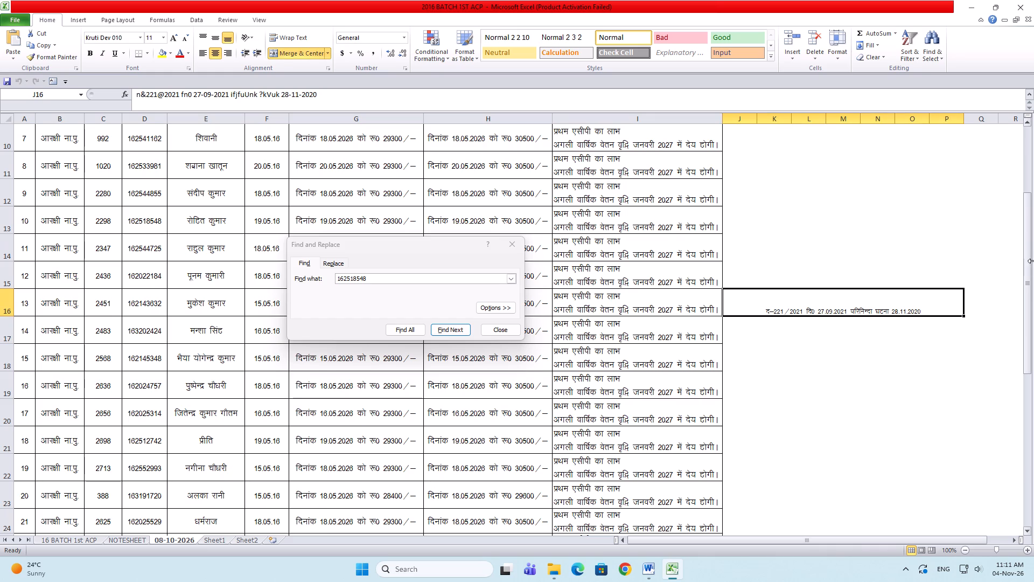
{"action": "key", "text": "Delete"}
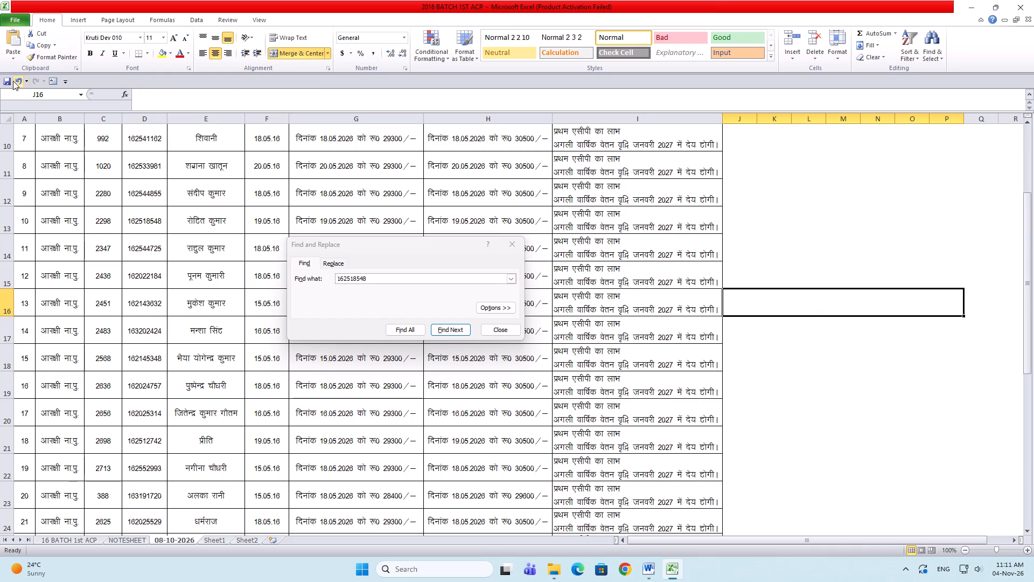
{"action": "triple_click", "coordinate": [7, 85]}
{"action": "double_click", "coordinate": [7, 85]}
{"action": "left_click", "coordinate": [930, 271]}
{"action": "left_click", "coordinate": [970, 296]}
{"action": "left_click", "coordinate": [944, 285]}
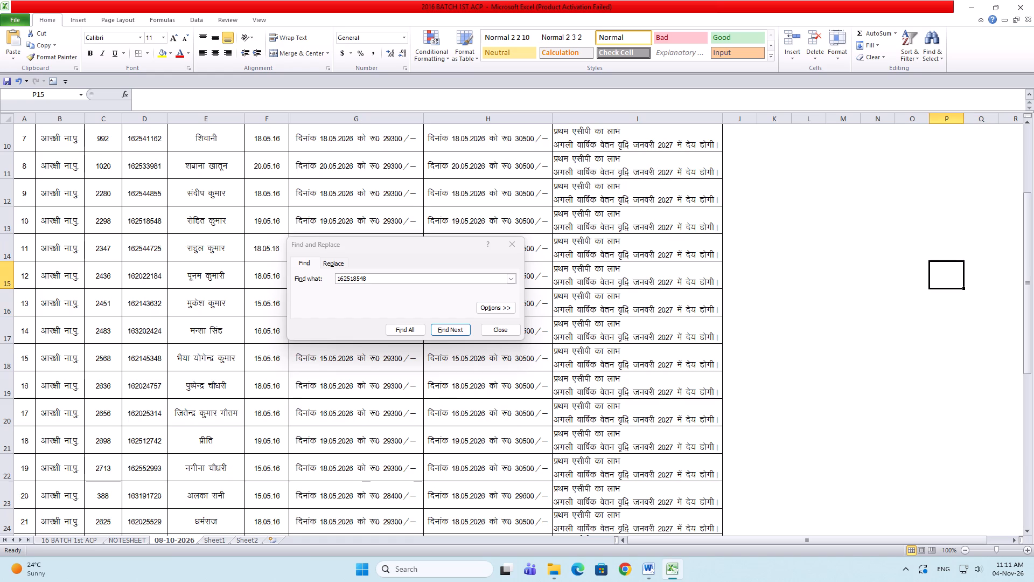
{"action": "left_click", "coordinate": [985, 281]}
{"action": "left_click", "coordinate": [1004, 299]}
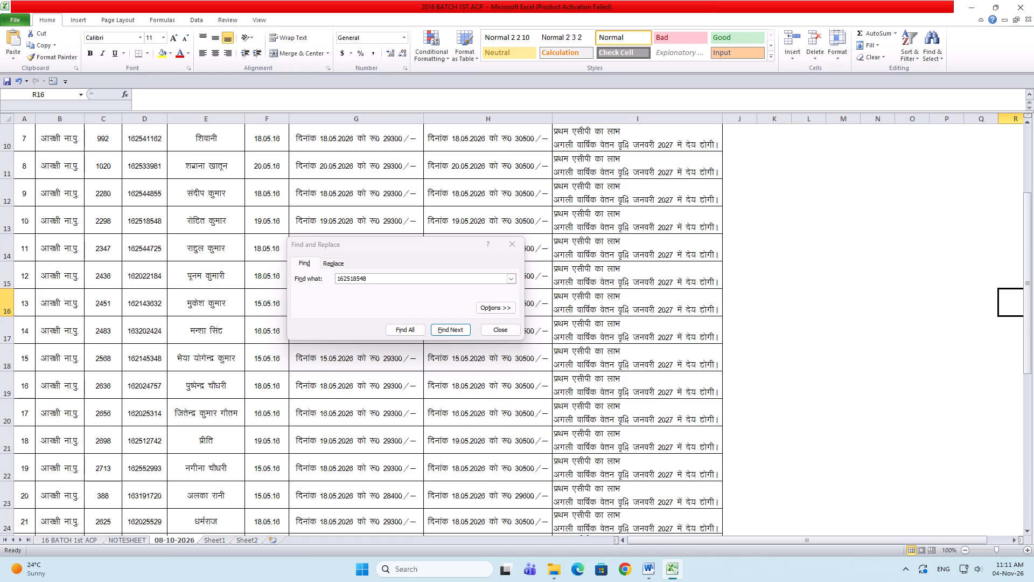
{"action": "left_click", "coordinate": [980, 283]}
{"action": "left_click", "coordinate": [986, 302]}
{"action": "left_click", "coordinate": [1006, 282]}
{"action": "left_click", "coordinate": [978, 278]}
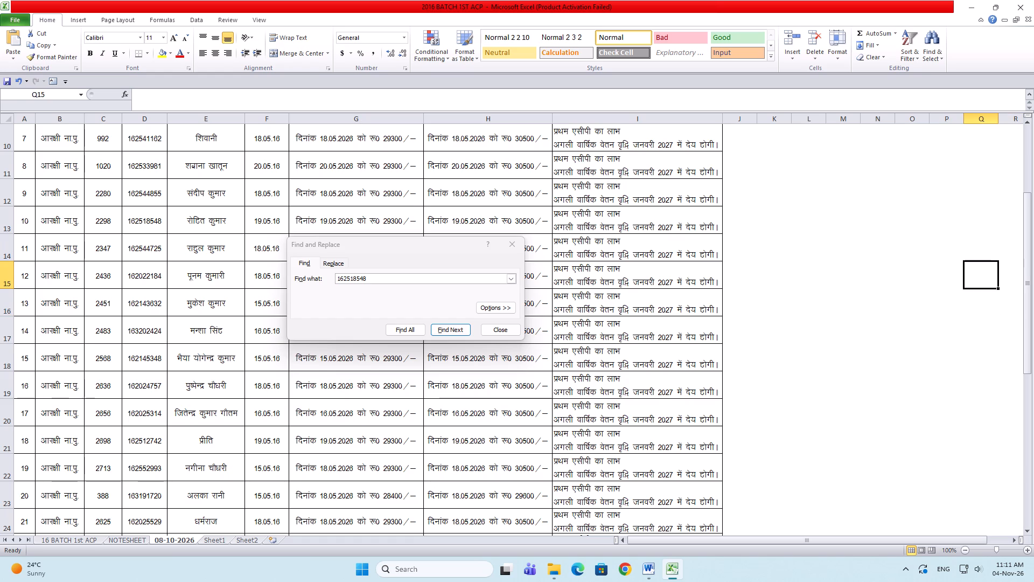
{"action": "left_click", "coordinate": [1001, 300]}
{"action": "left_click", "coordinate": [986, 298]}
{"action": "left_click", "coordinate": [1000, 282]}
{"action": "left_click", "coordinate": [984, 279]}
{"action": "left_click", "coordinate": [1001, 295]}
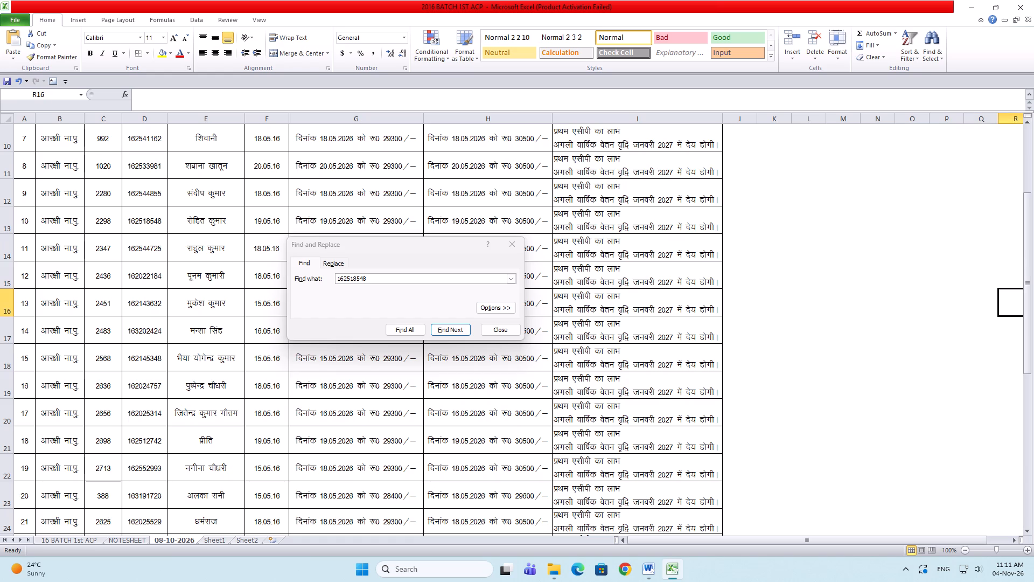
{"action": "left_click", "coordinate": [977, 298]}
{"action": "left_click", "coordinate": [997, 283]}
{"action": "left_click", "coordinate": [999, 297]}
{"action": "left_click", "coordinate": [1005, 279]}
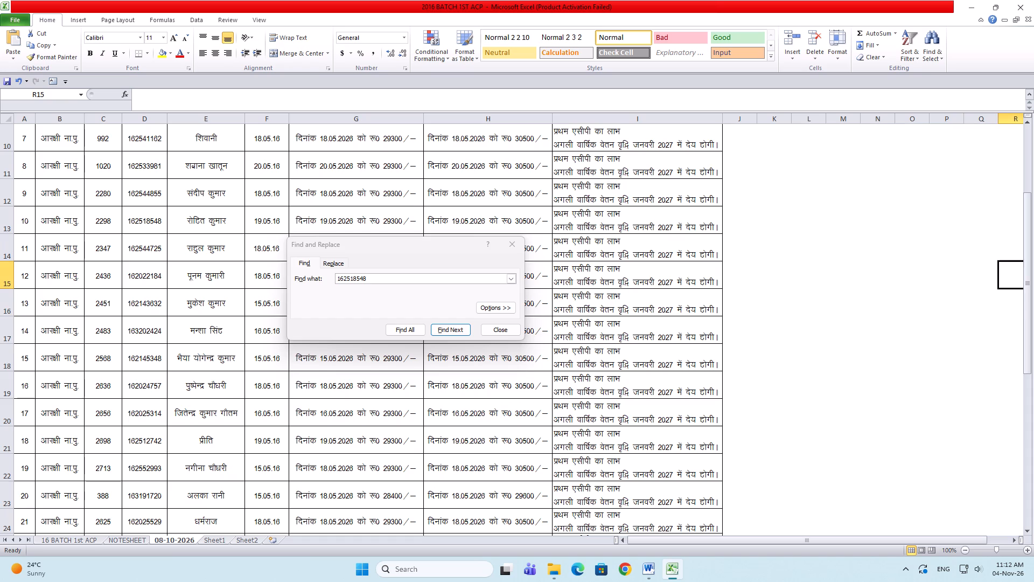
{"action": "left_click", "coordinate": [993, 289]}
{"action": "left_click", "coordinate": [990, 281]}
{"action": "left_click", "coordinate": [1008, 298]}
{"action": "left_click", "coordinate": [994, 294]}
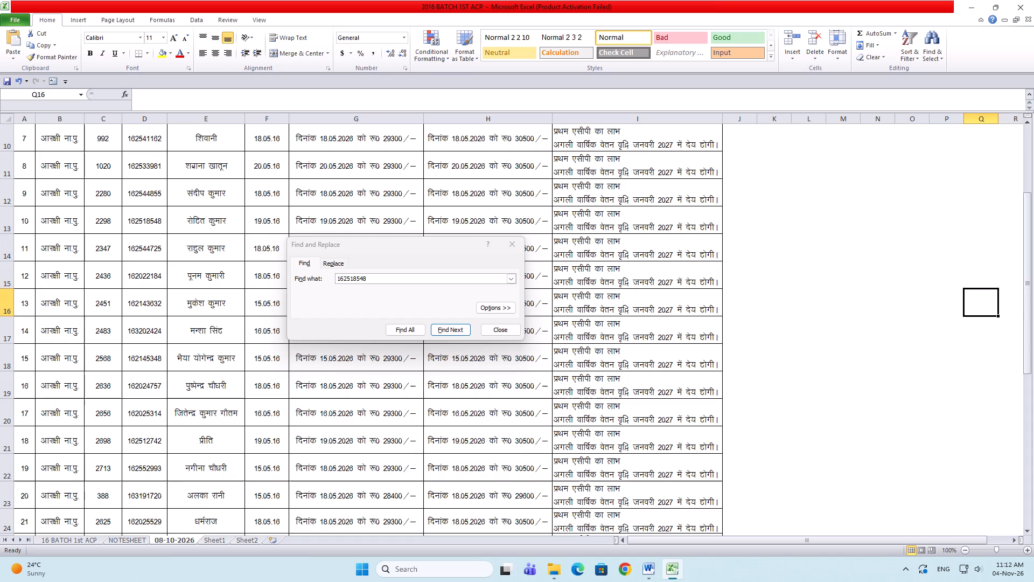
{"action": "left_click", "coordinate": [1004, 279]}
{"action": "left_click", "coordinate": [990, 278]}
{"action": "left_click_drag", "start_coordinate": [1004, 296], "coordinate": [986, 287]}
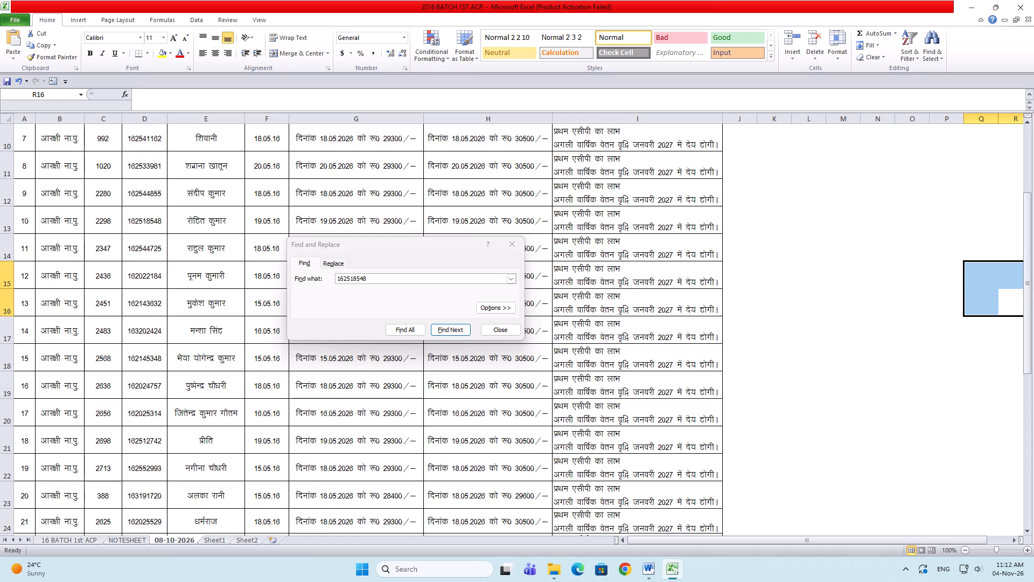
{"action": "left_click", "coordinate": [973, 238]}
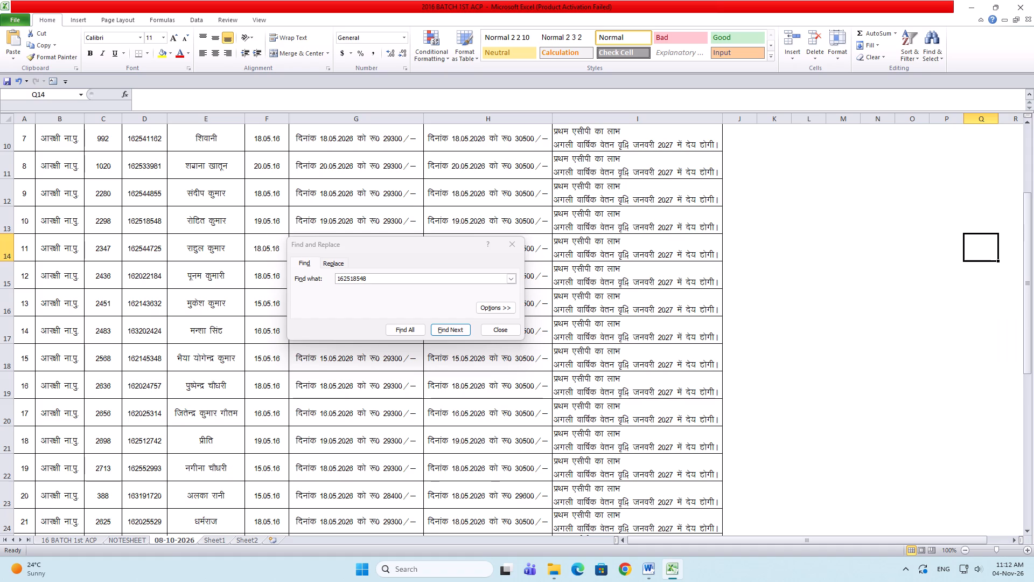
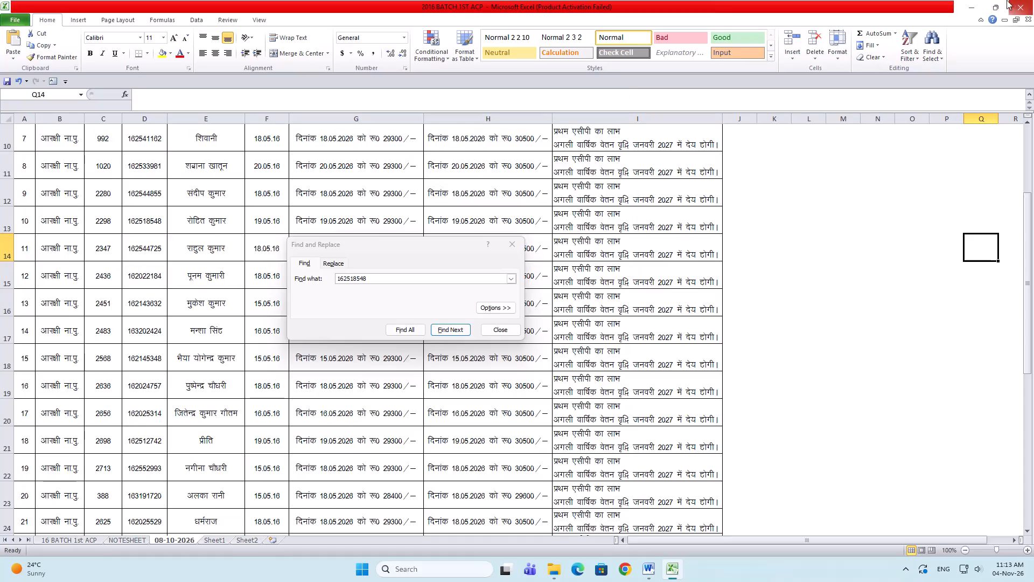
Put away the workbook and folder windows, switch to PPPPPPPPP, and move entry 3204 into the empty row below highlighted entry 3839.
{"action": "left_click", "coordinate": [967, 0]}
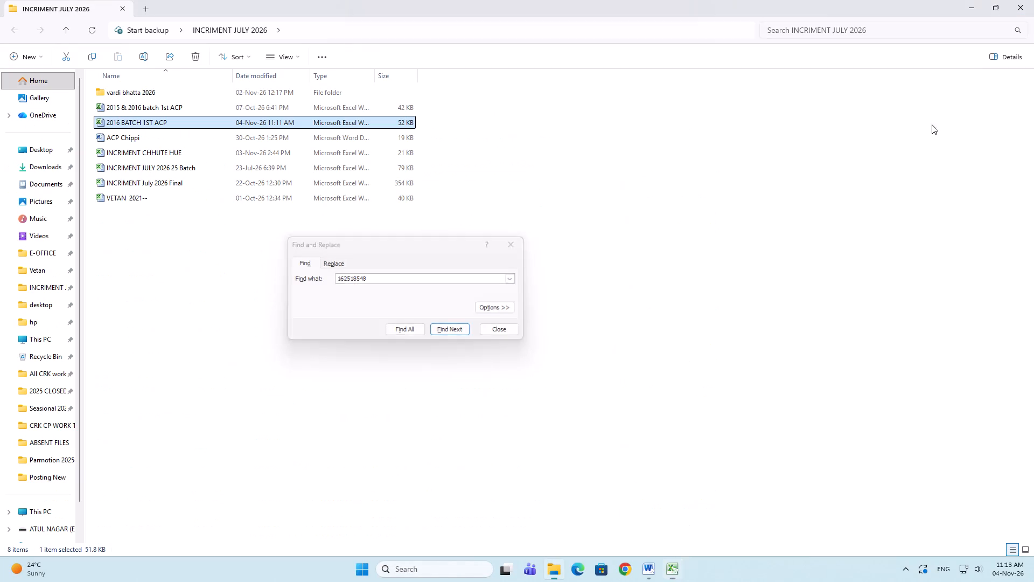
{"action": "left_click", "coordinate": [1027, 0]}
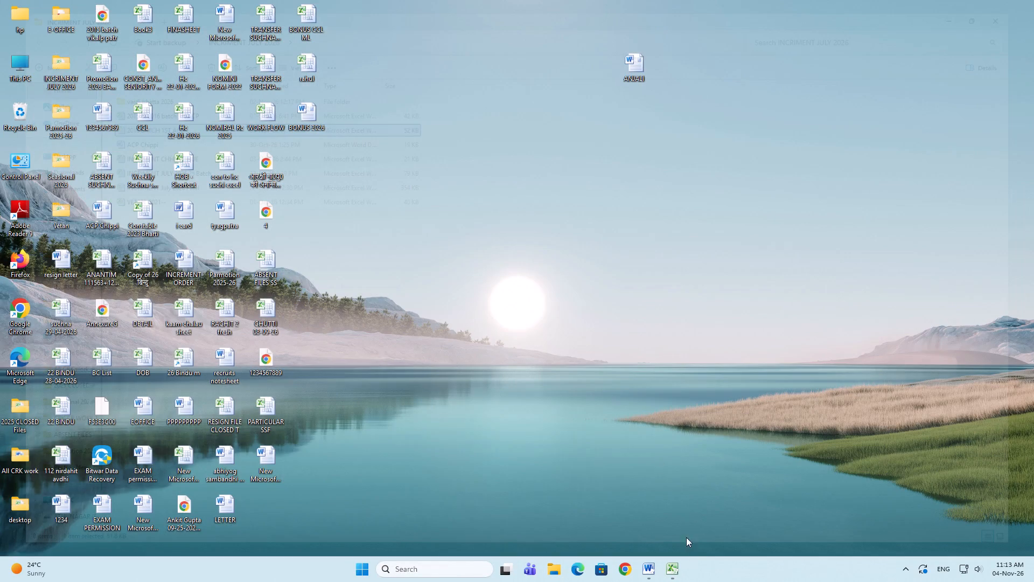
{"action": "left_click", "coordinate": [665, 501]}
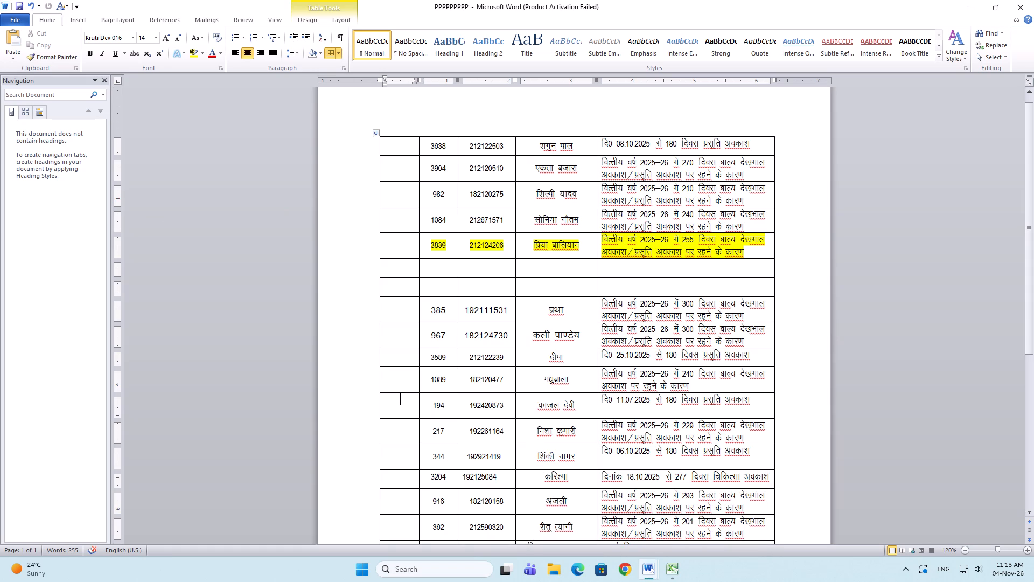
{"action": "left_click", "coordinate": [536, 378]}
{"action": "scroll", "coordinate": [492, 287], "scroll_direction": "down", "scroll_amount": 6}
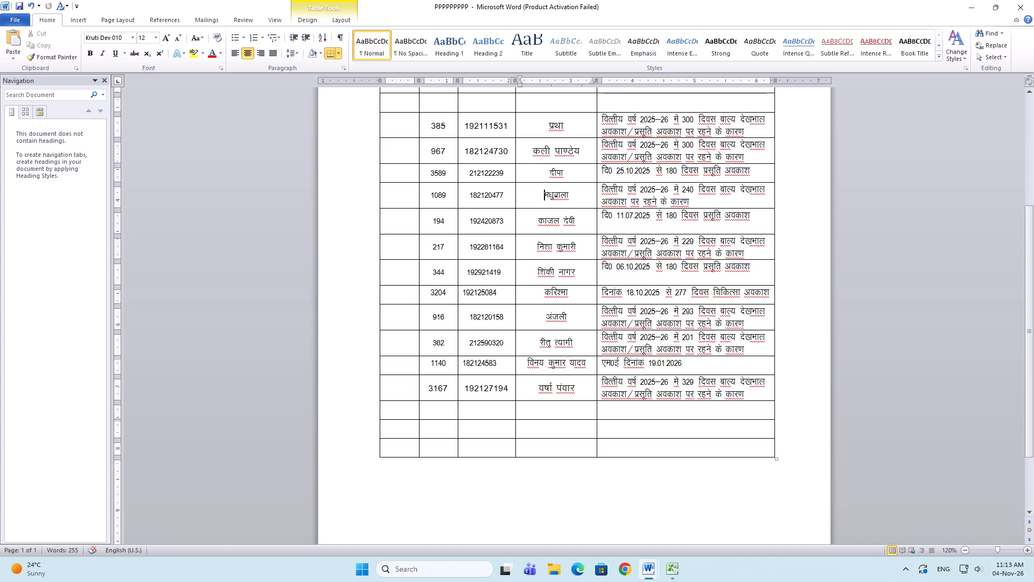
{"action": "left_click_drag", "start_coordinate": [444, 293], "coordinate": [604, 293]}
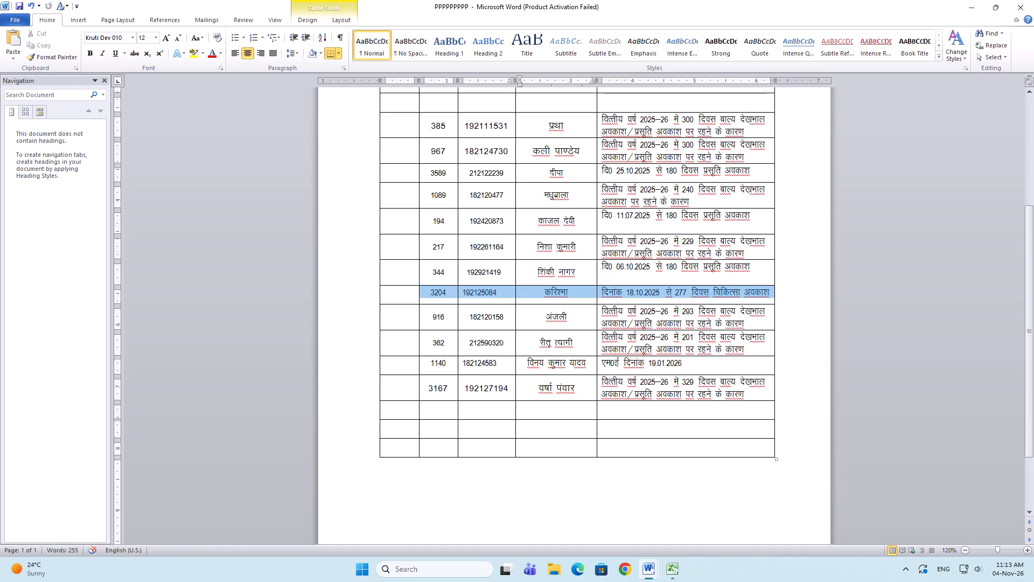
{"action": "left_click_drag", "start_coordinate": [604, 293], "coordinate": [610, 293]}
{"action": "key", "text": "ctrl+x"}
{"action": "scroll", "coordinate": [516, 165], "scroll_direction": "up", "scroll_amount": 3}
{"action": "left_click", "coordinate": [443, 175]}
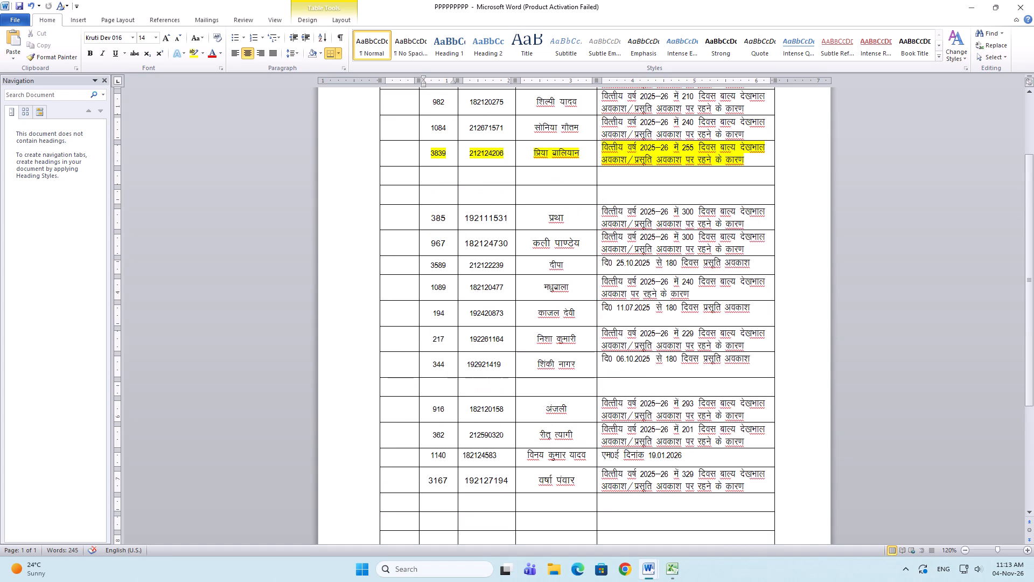
{"action": "key", "text": "ctrl+v"}
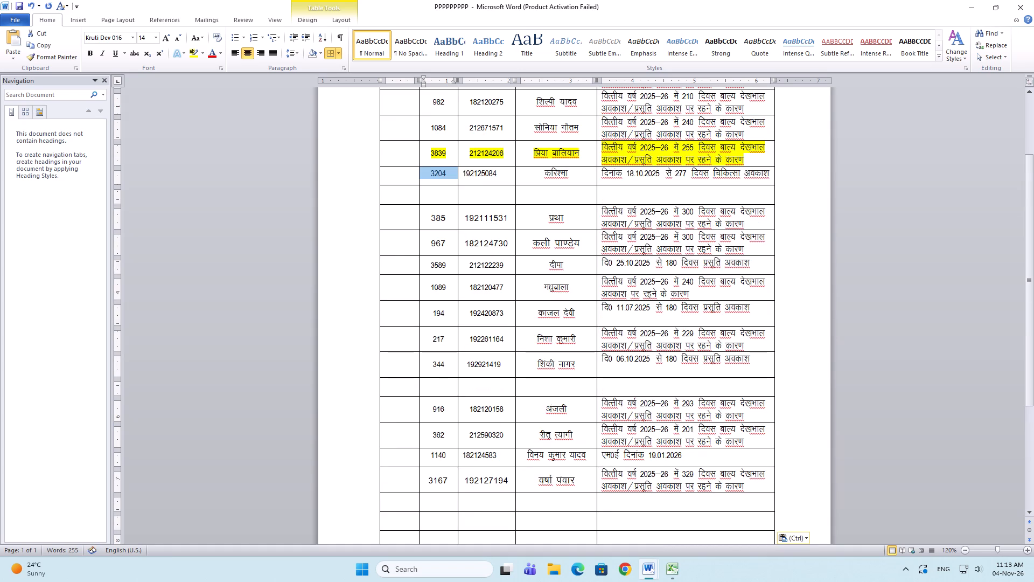
Move the block of entries from 385 through 344 one row down, directly above entry 916, and save the document.
{"action": "left_click_drag", "start_coordinate": [441, 218], "coordinate": [654, 361]}
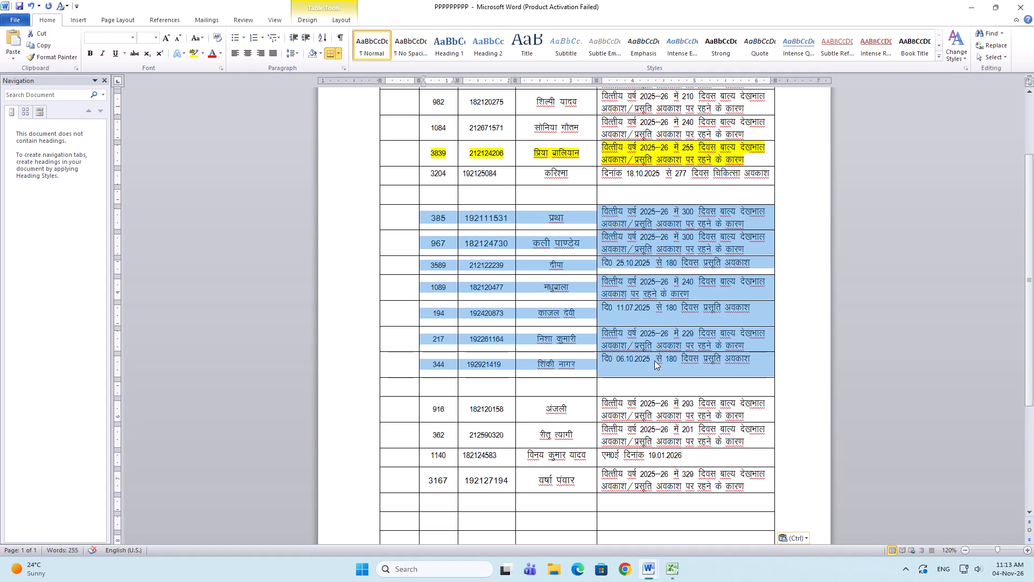
{"action": "key", "text": "ctrl+x"}
{"action": "left_click", "coordinate": [445, 234]}
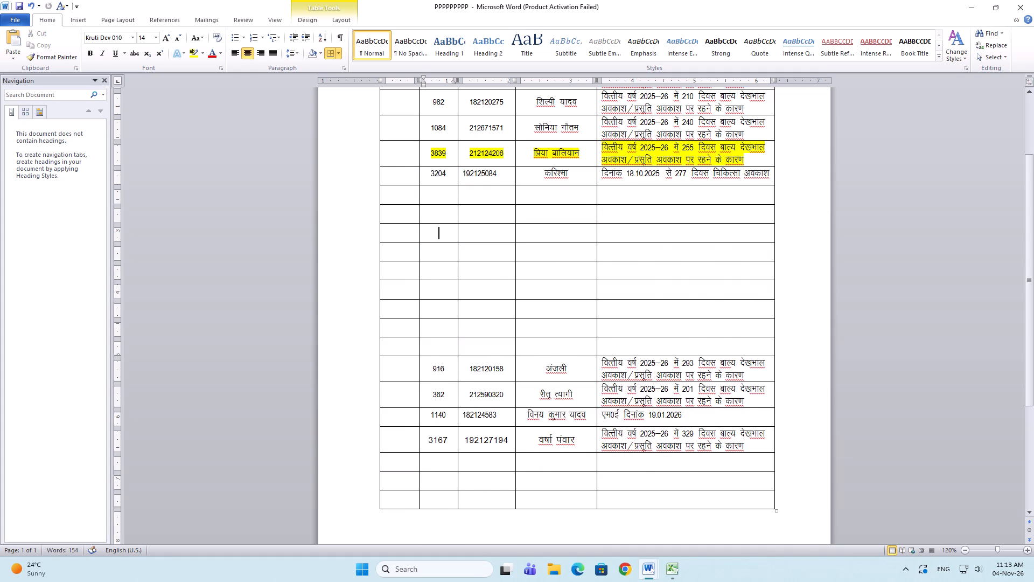
{"action": "key", "text": "ctrl+v"}
{"action": "key", "text": "ctrl+s"}
Look over the rearranged table, save PPPPPPPPP again, and close the document.
{"action": "left_click", "coordinate": [502, 359]}
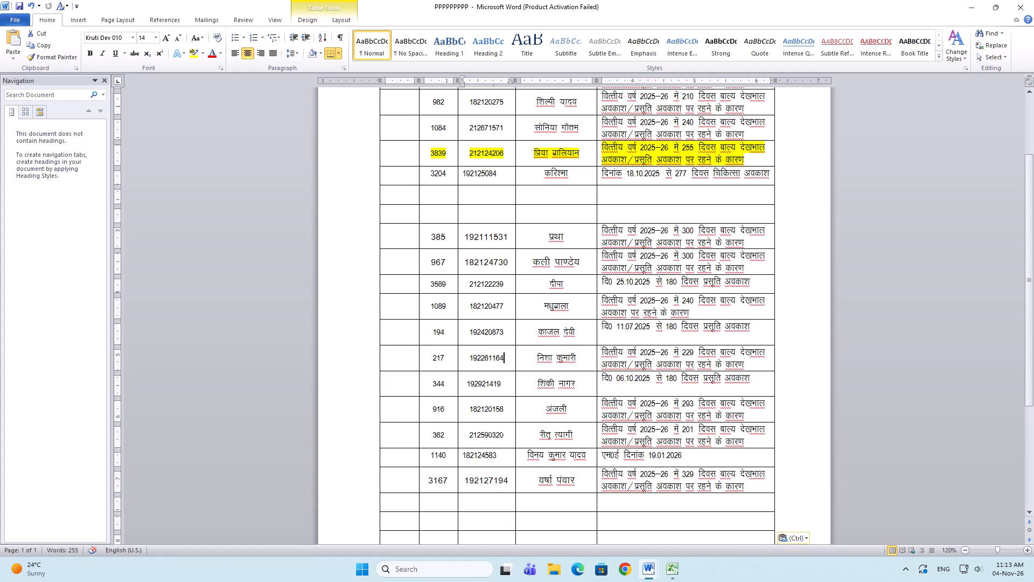
{"action": "scroll", "coordinate": [505, 358], "scroll_direction": "up", "scroll_amount": 4}
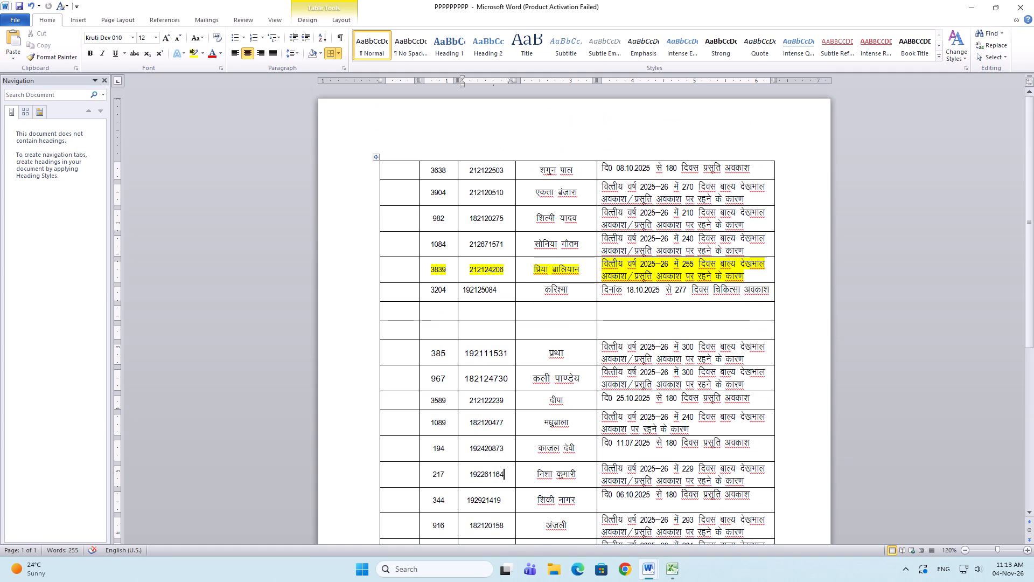
{"action": "key", "text": "ctrl+s"}
{"action": "scroll", "coordinate": [520, 285], "scroll_direction": "down", "scroll_amount": 4}
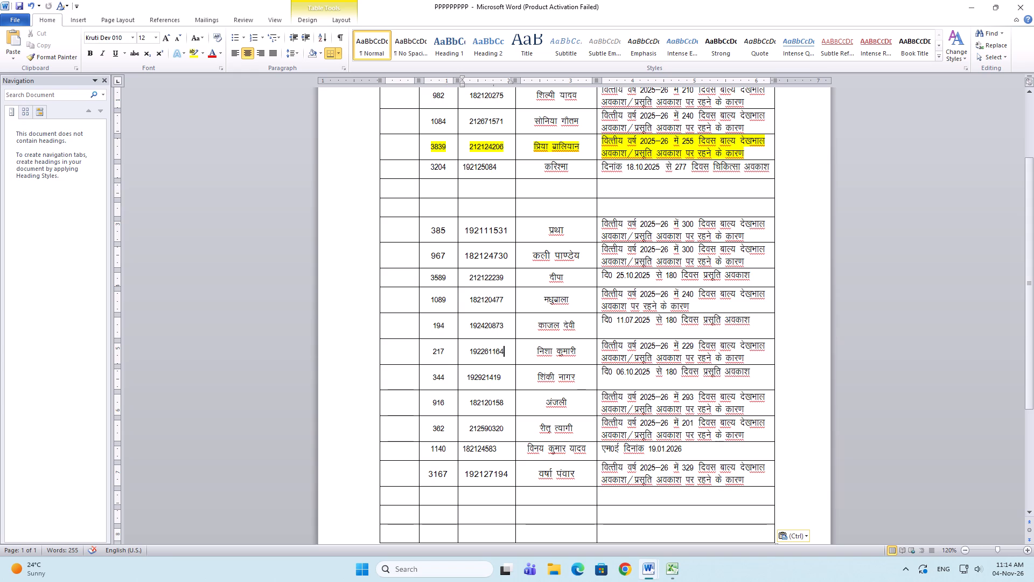
{"action": "left_click", "coordinate": [551, 379]}
{"action": "triple_click", "coordinate": [19, 3]}
{"action": "triple_click", "coordinate": [19, 3]}
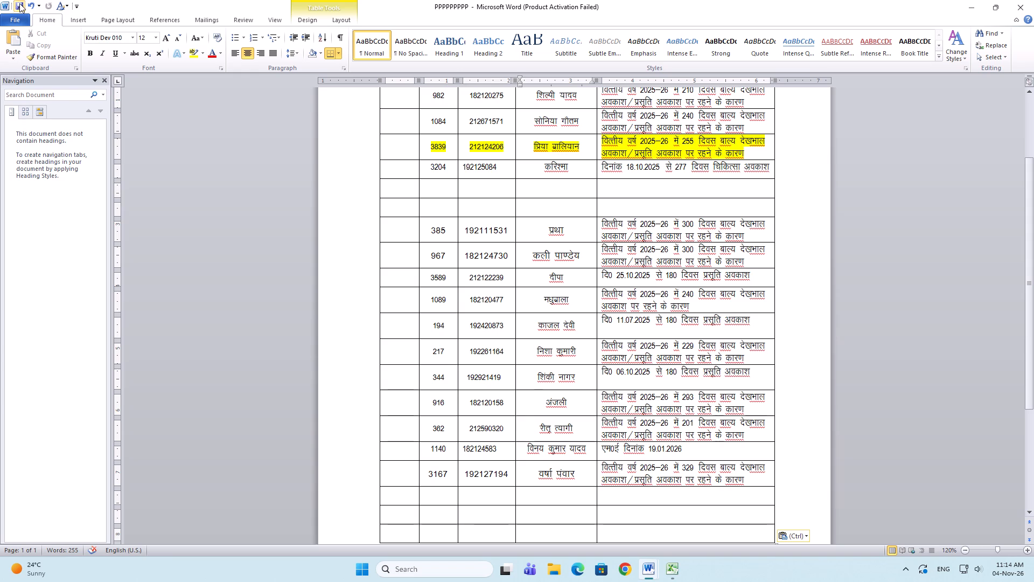
{"action": "left_click", "coordinate": [19, 3]}
{"action": "key", "text": "ctrl+s"}
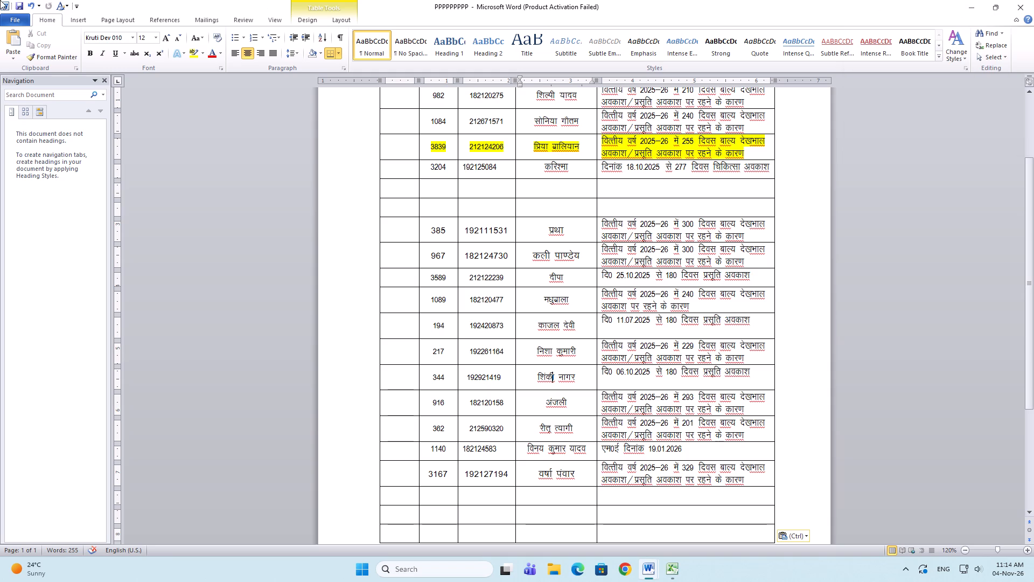
{"action": "left_click", "coordinate": [18, 6]}
{"action": "left_click", "coordinate": [1028, 0]}
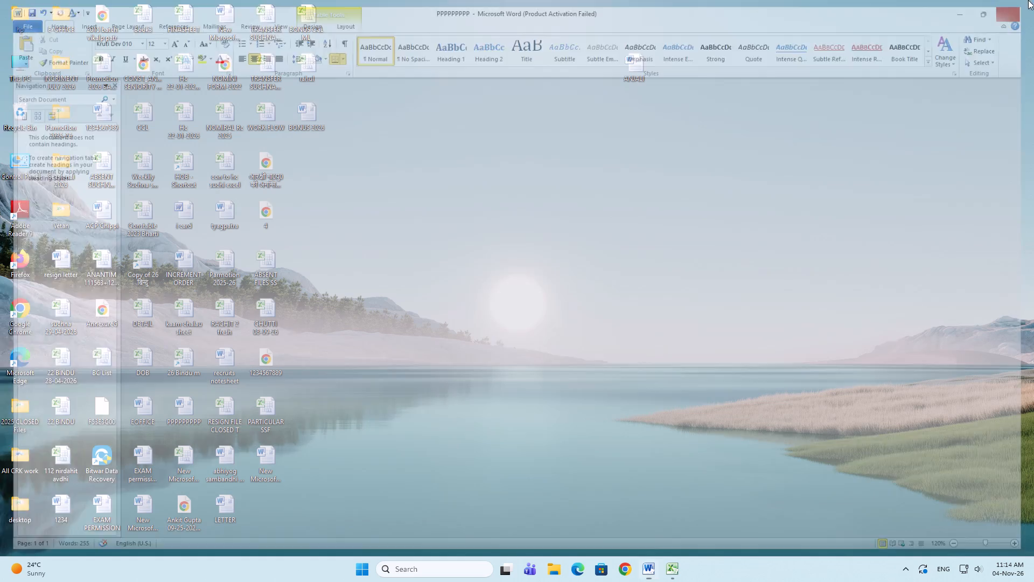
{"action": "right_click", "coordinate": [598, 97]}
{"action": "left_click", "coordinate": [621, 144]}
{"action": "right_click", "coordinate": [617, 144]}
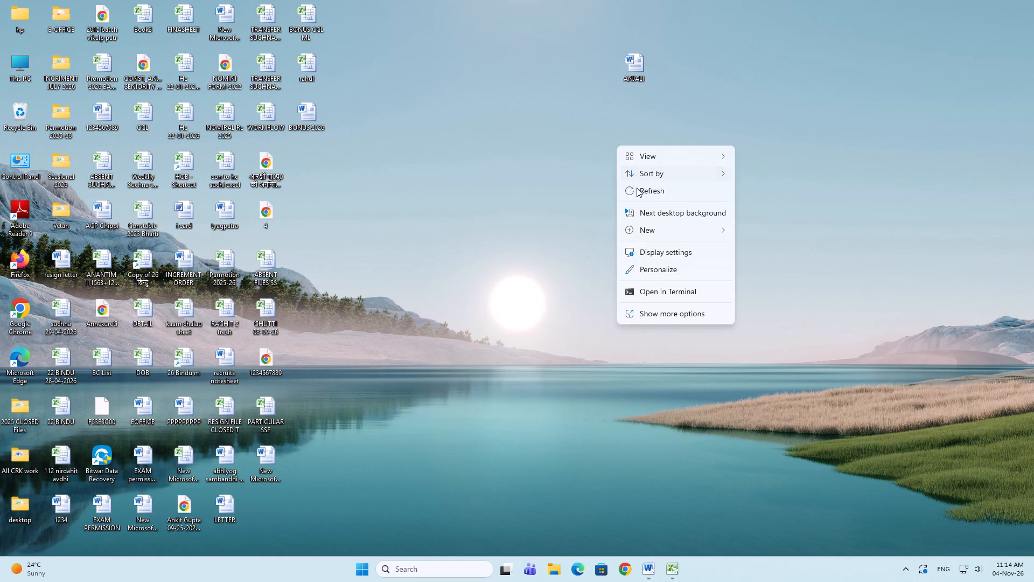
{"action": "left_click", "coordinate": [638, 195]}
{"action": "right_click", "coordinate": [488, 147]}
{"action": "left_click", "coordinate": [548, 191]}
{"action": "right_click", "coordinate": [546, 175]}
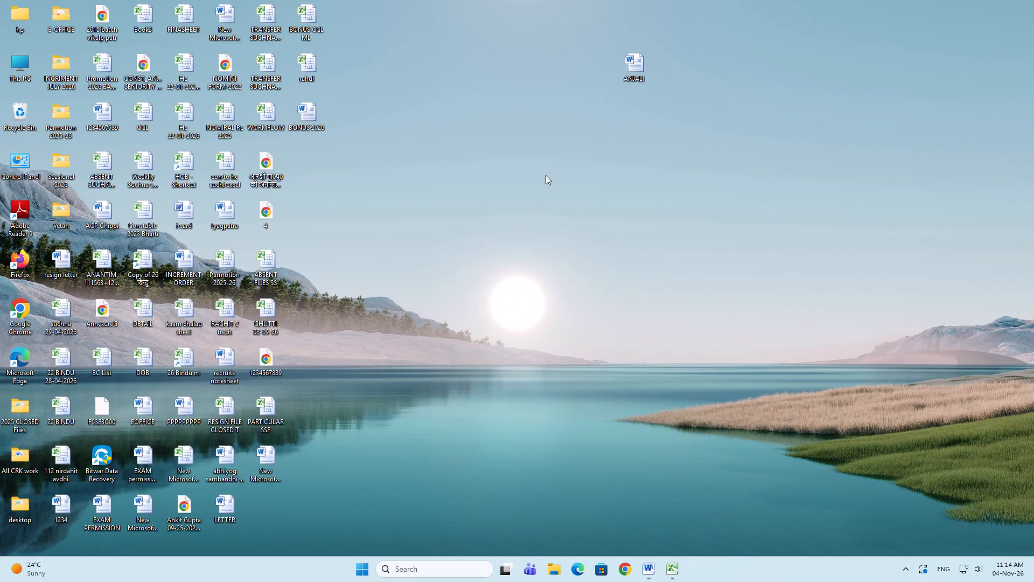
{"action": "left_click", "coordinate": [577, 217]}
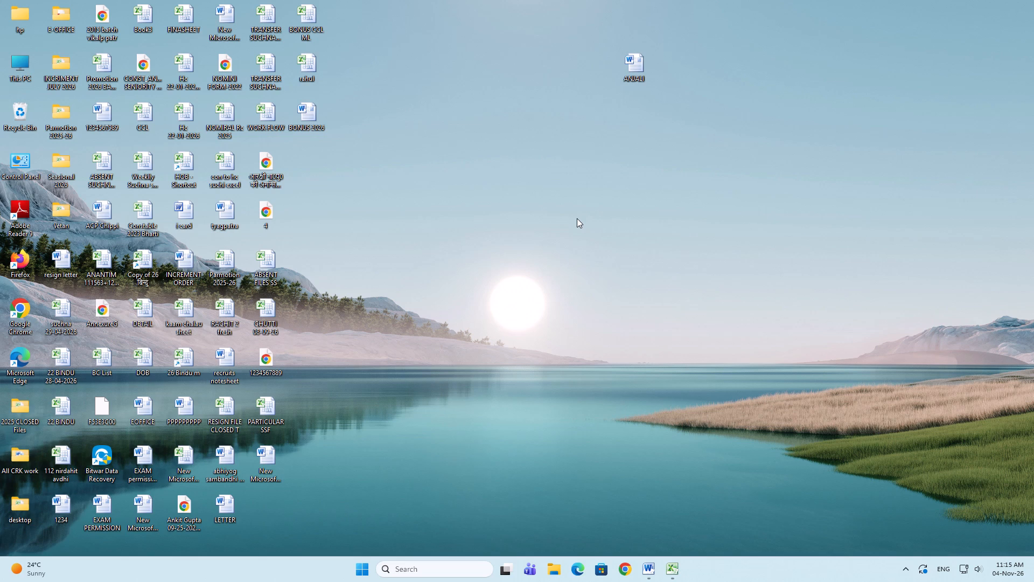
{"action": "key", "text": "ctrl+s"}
Open the MASIK STATEMENT percentage workbook from Local Disk (D:), CRK CP, TOTAL STATMENT-2021, MASIK STATMANT.
{"action": "double_click", "coordinate": [18, 67]}
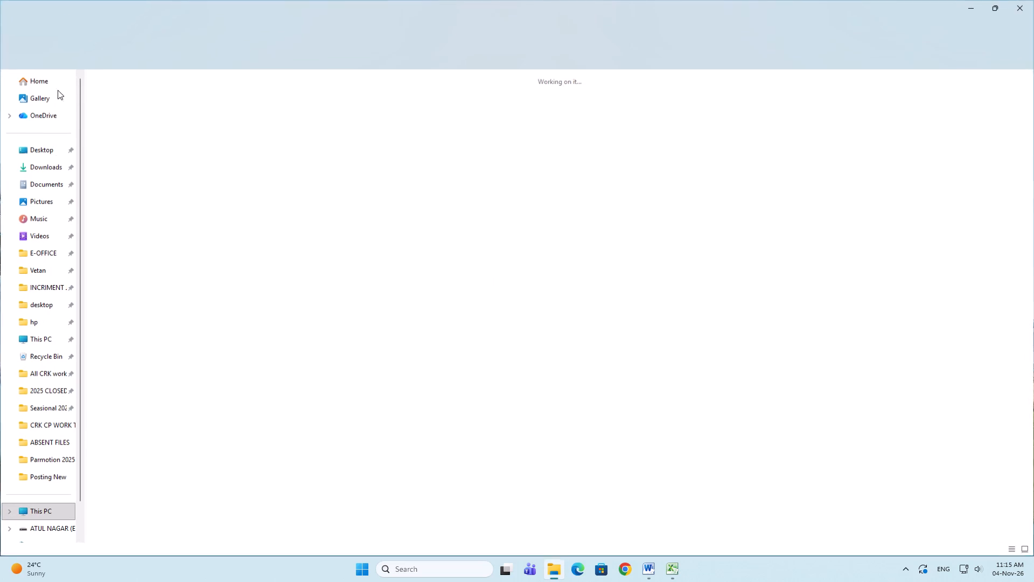
{"action": "double_click", "coordinate": [300, 92]}
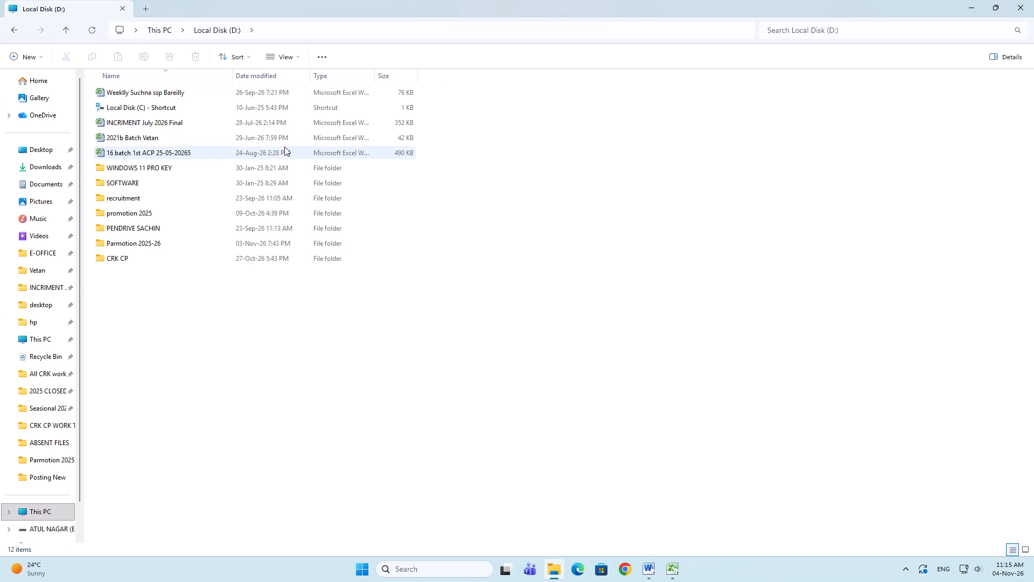
{"action": "double_click", "coordinate": [124, 261]}
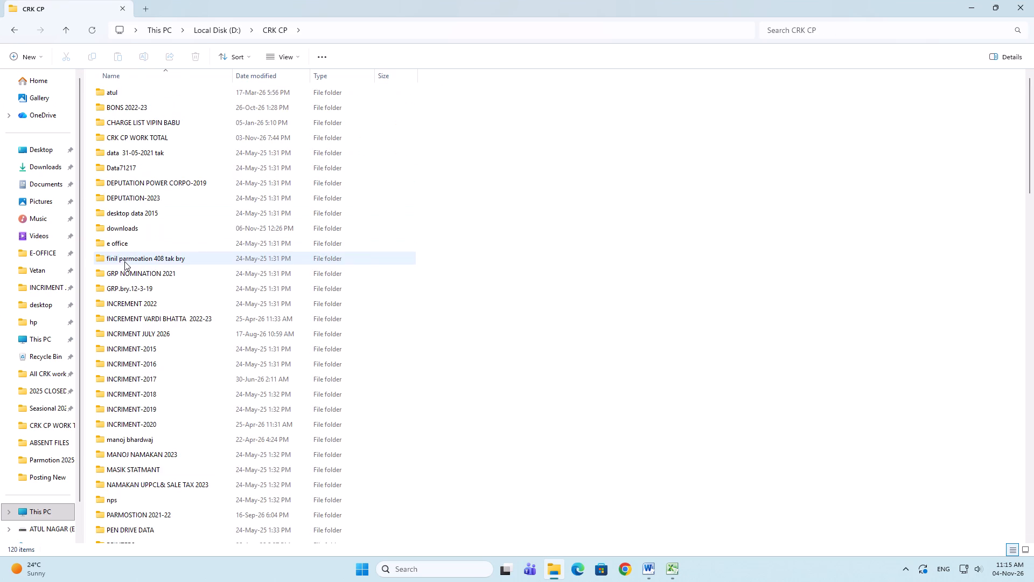
{"action": "key", "text": "t"}
{"action": "key", "text": "Return"}
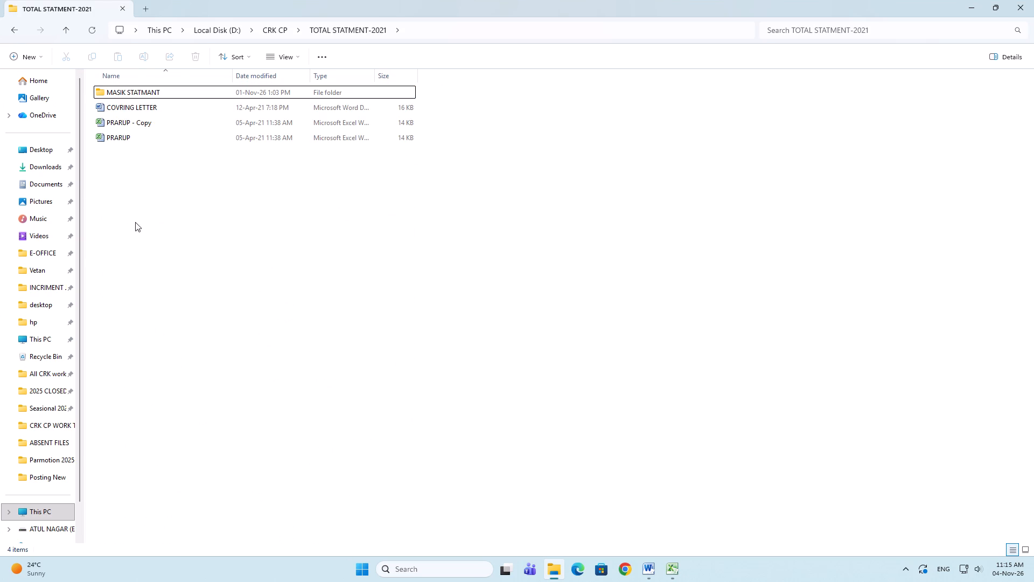
{"action": "left_click", "coordinate": [120, 92]}
{"action": "left_click", "coordinate": [121, 92]}
{"action": "double_click", "coordinate": [131, 108]}
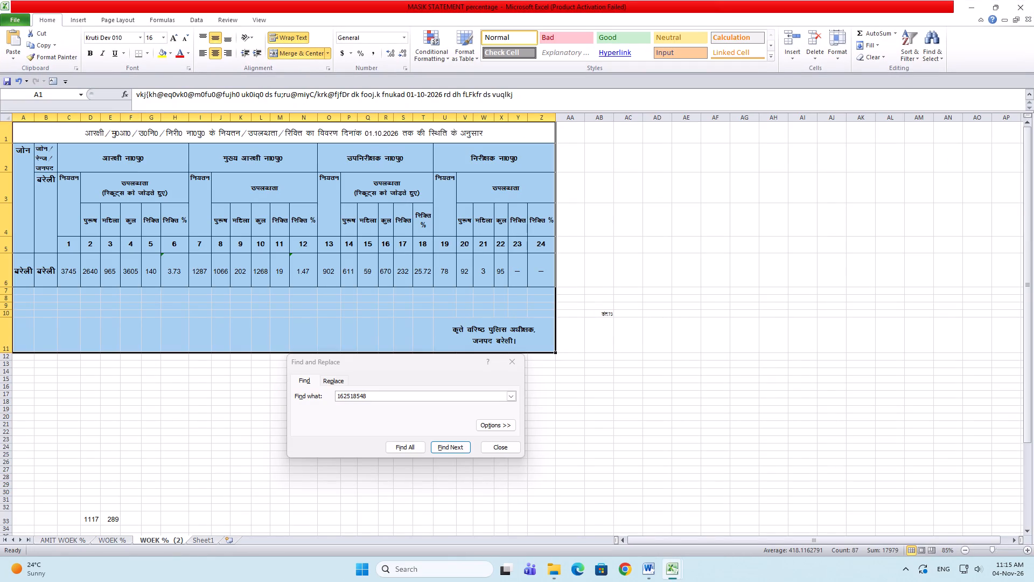
Deselect the statement range on the WOEK % (2) sheet, save the workbook, and dismiss Find and Replace.
{"action": "left_click", "coordinate": [336, 308]}
{"action": "key", "text": "ctrl+s"}
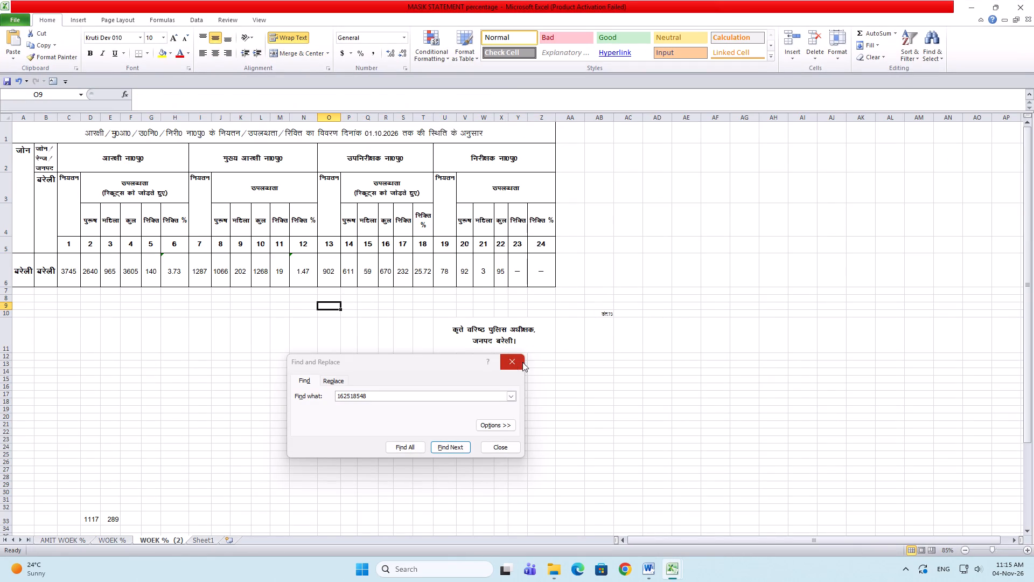
{"action": "left_click", "coordinate": [516, 362]}
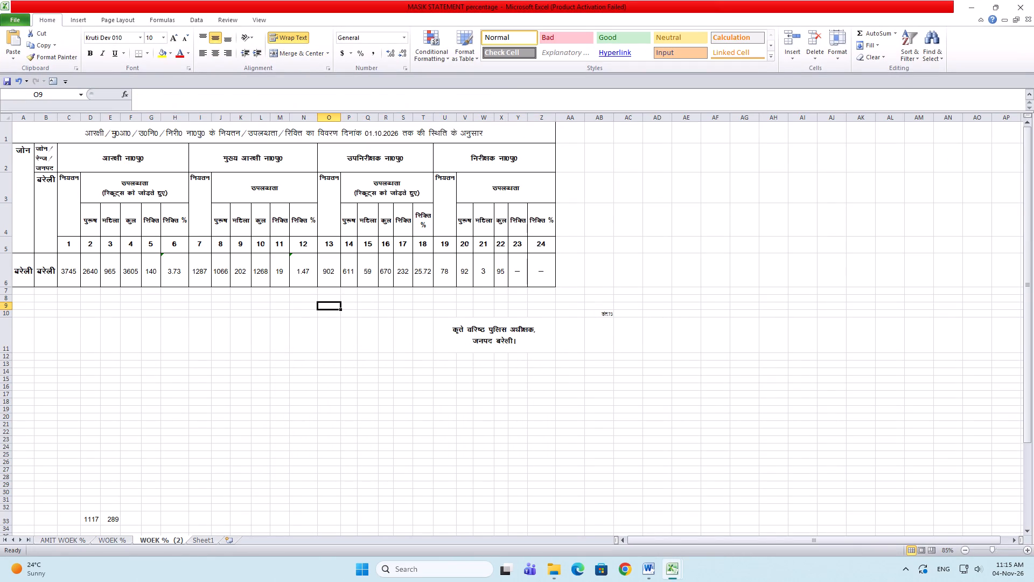